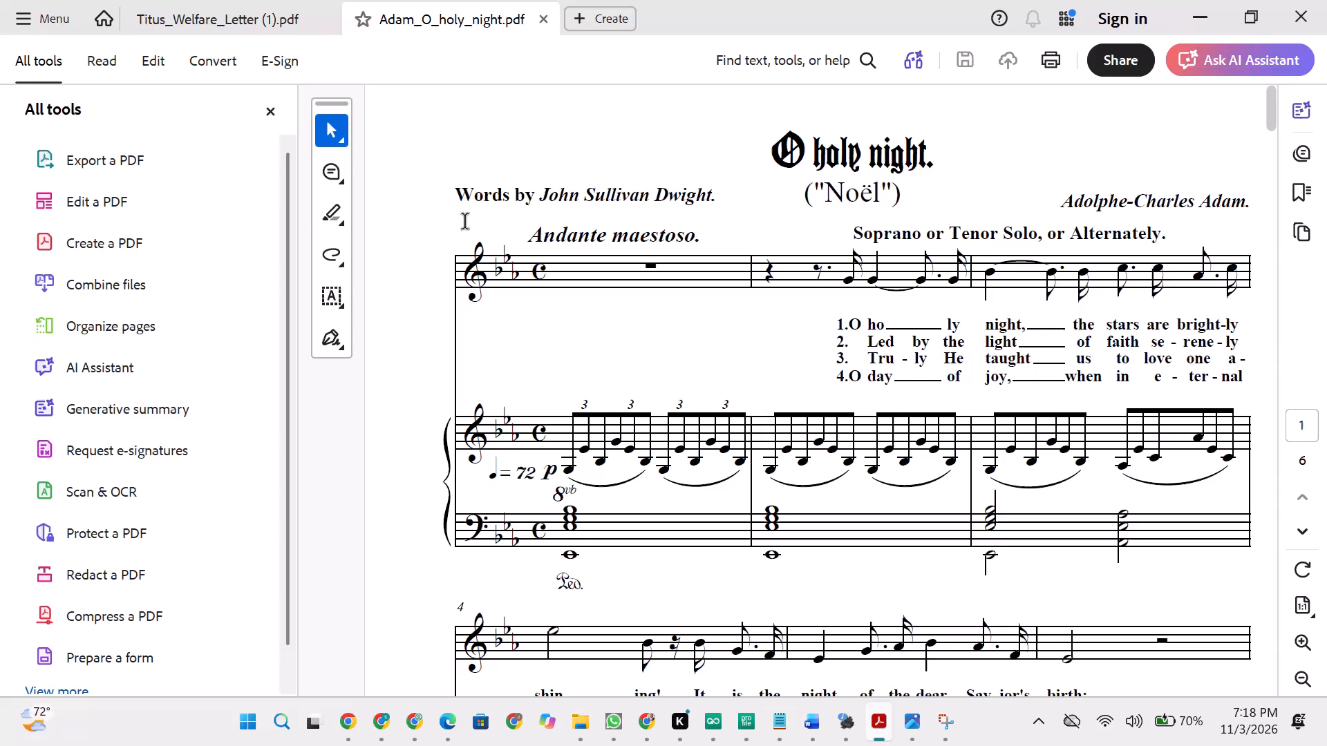
Look through the opening pages of the Adam_O_holy_night.pdf score with the tools pane closed.
click(274, 117)
scroll(692, 267, down, 3)
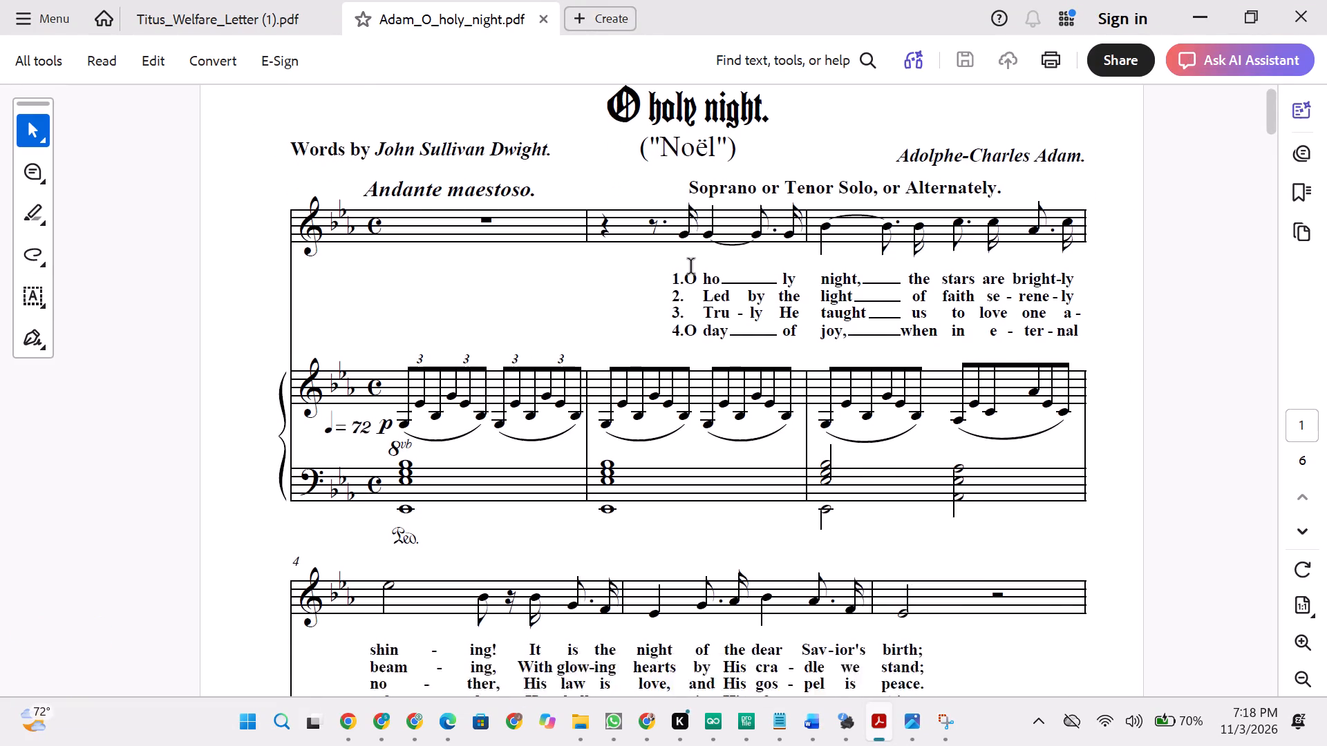
scroll(692, 267, down, 14)
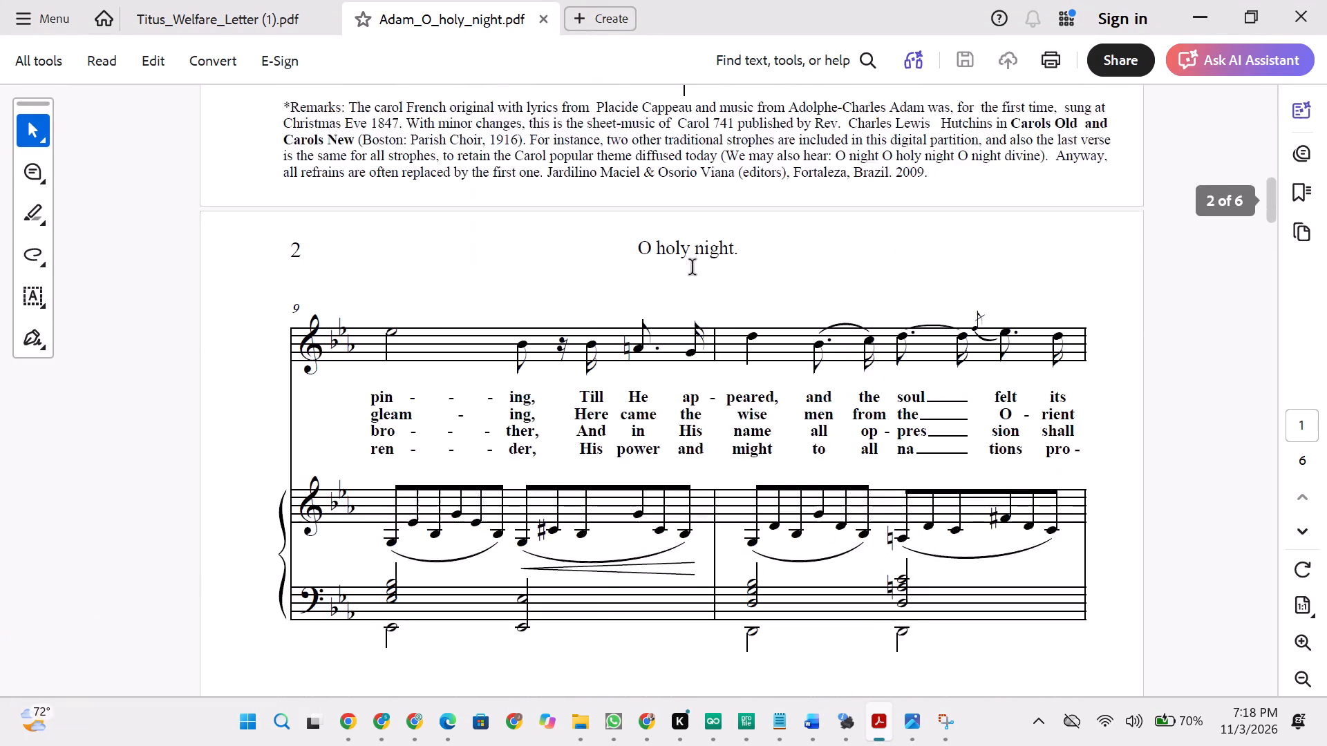
scroll(693, 268, down, 4)
scroll(715, 321, down, 18)
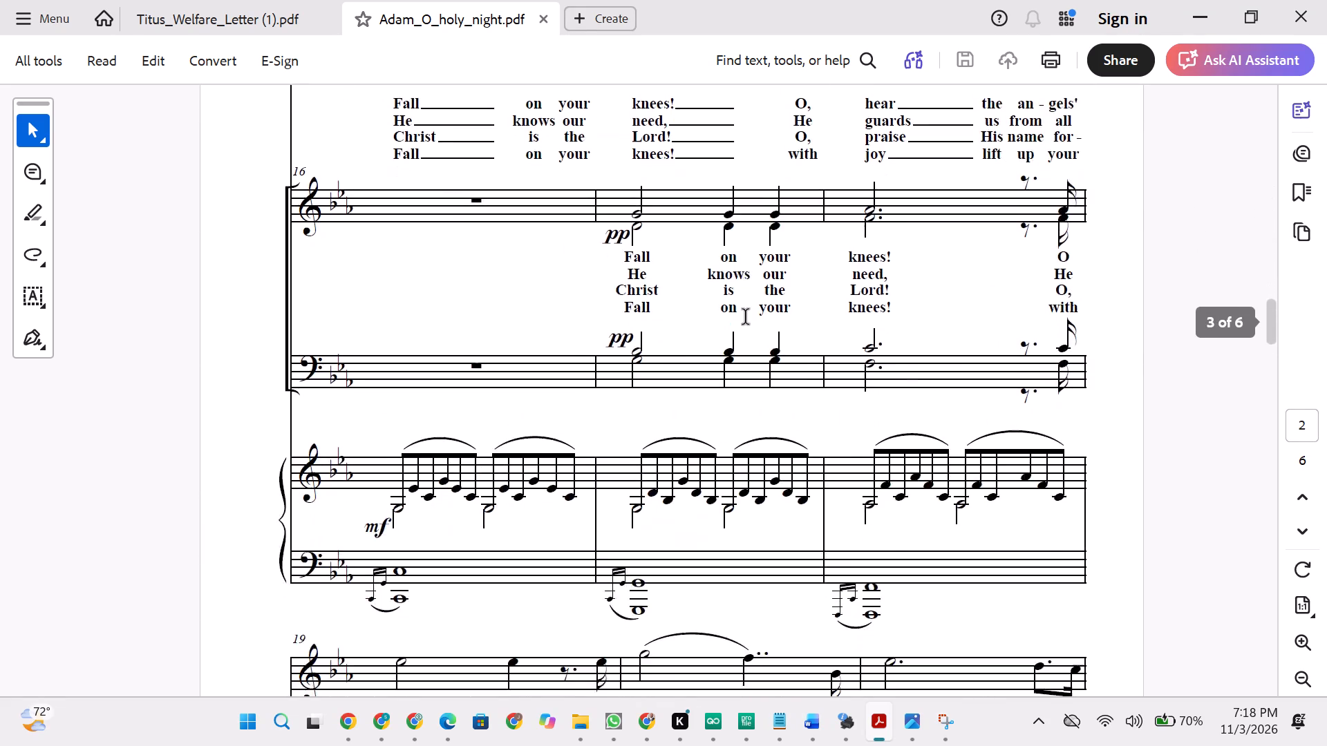
scroll(710, 311, up, 1)
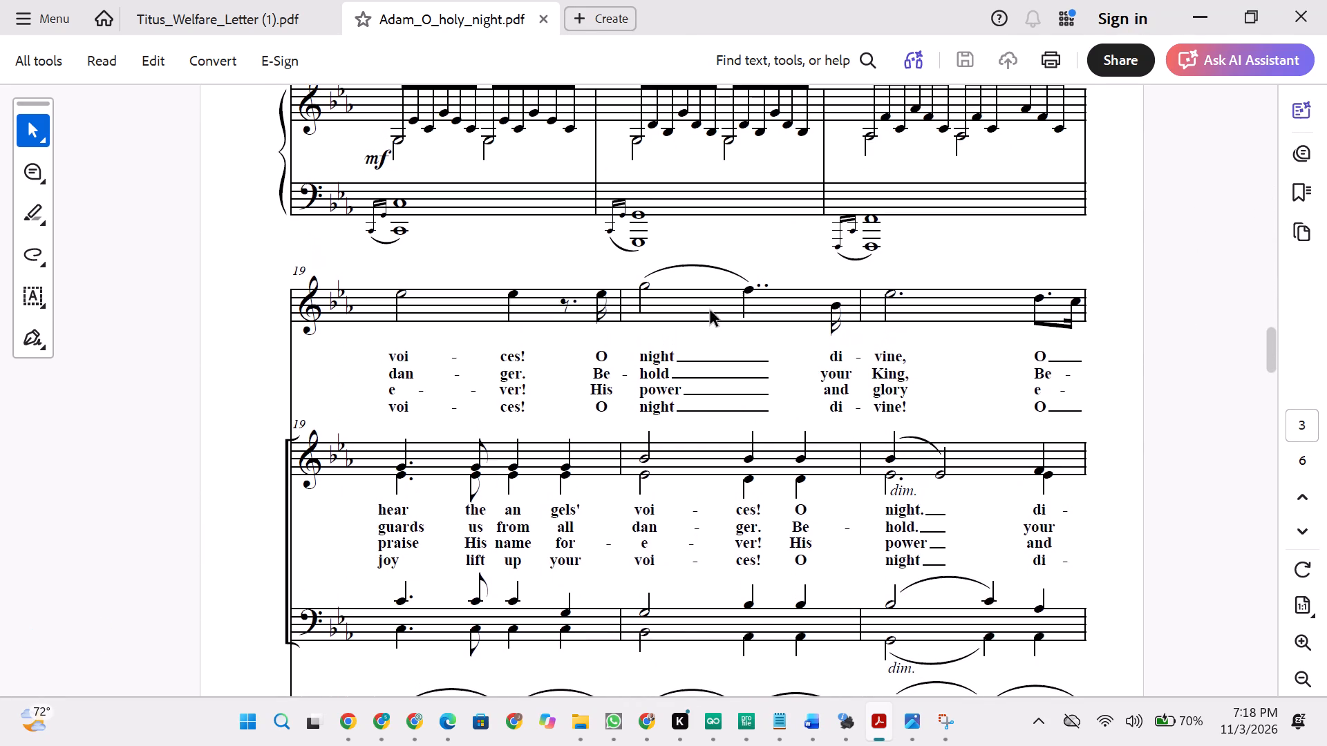
scroll(710, 311, up, 4)
Set up the score's print job with Fit page sizing and review the EPSON L3250 Series printer properties.
key(ctrl+p)
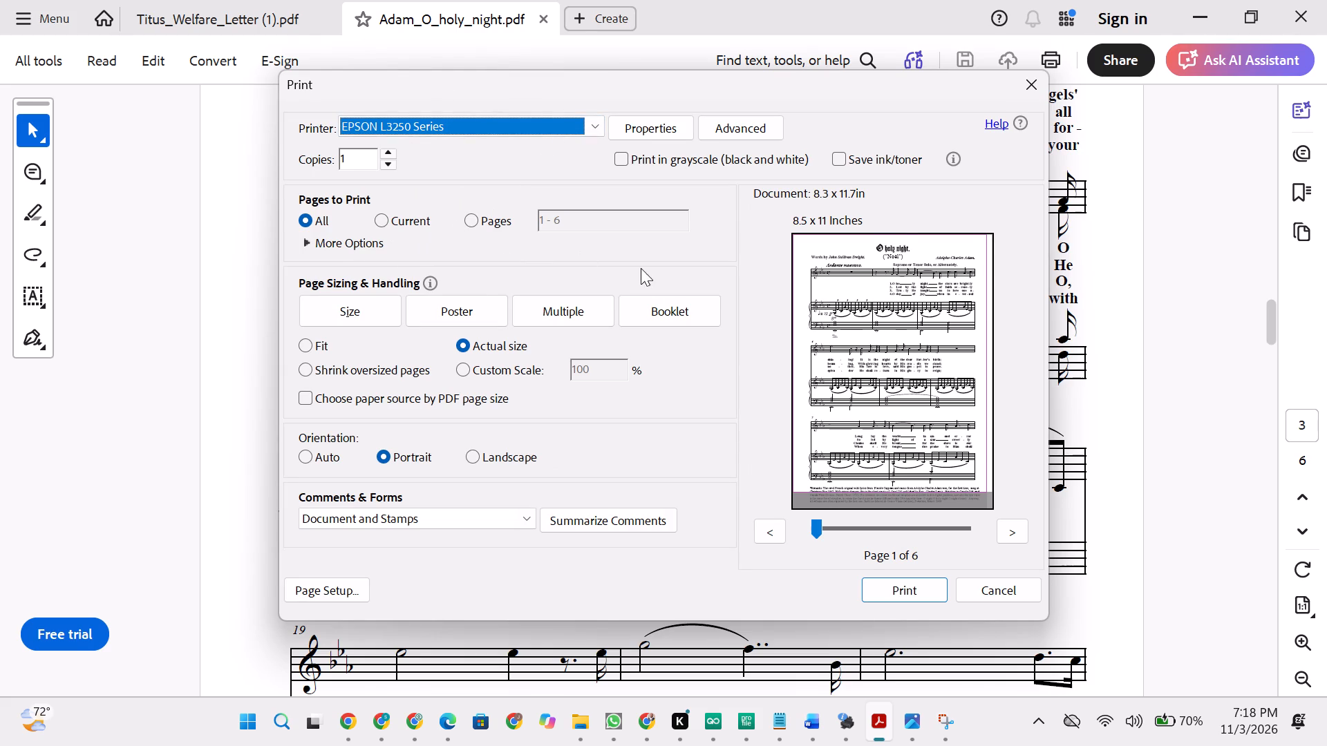
click(307, 344)
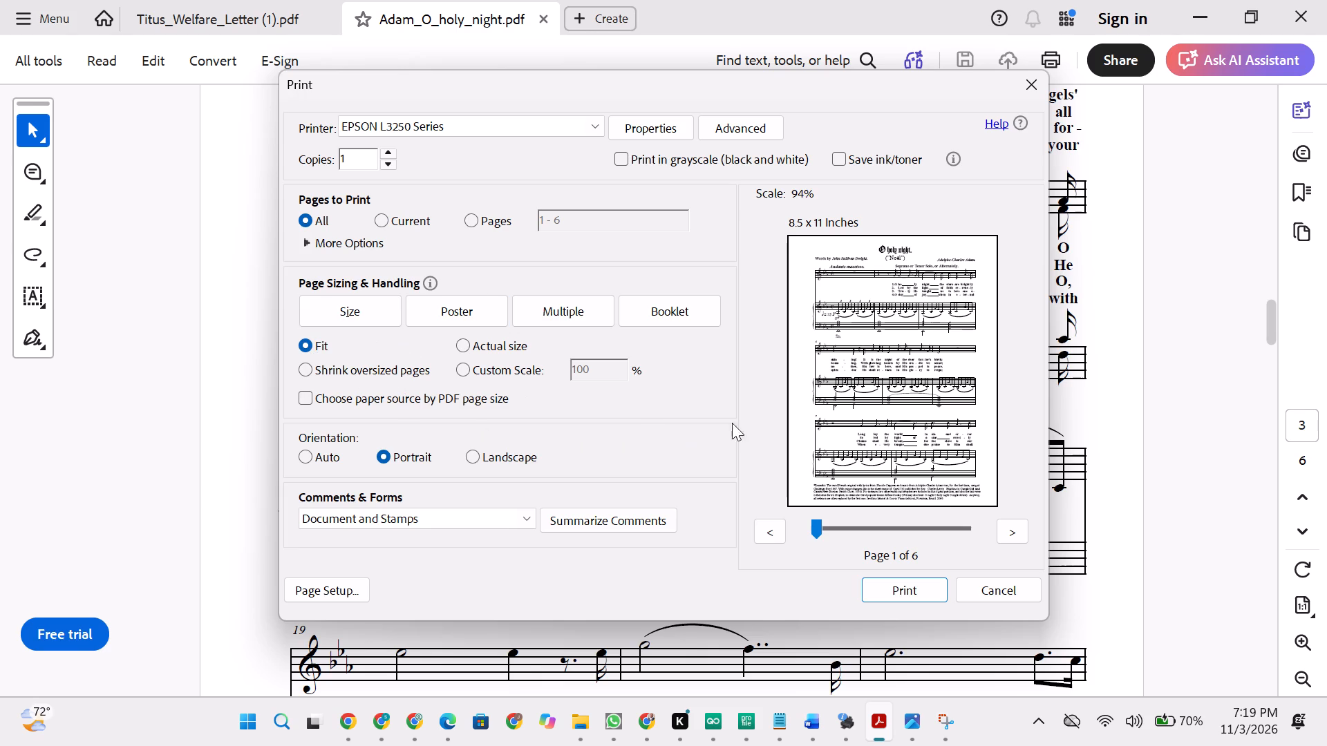
click(656, 137)
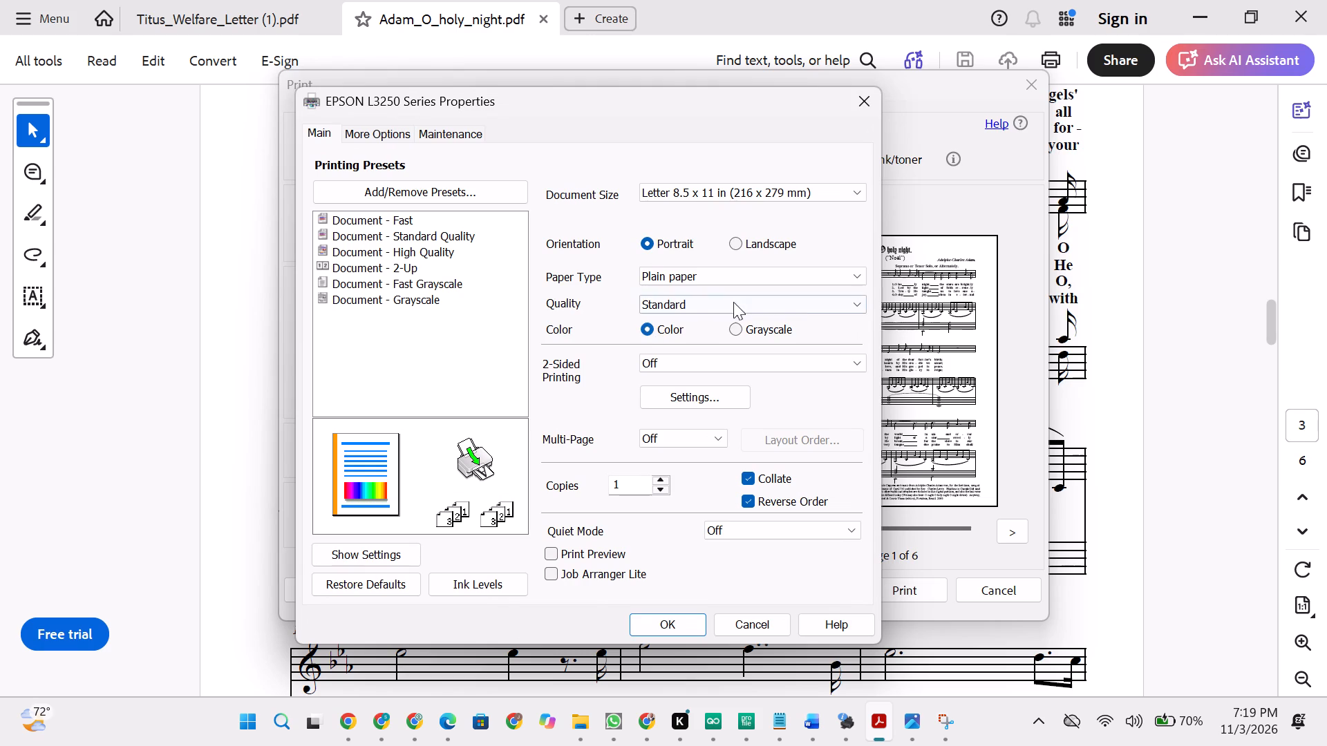
click(676, 628)
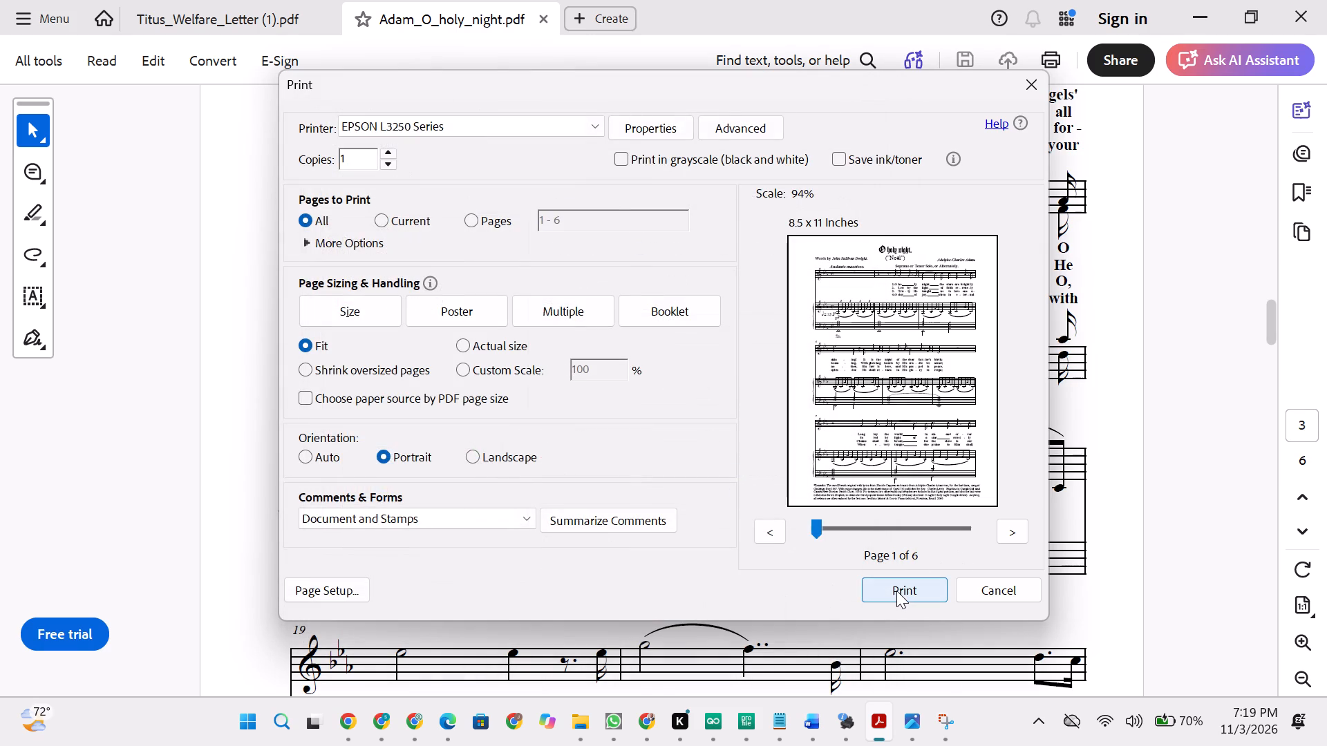
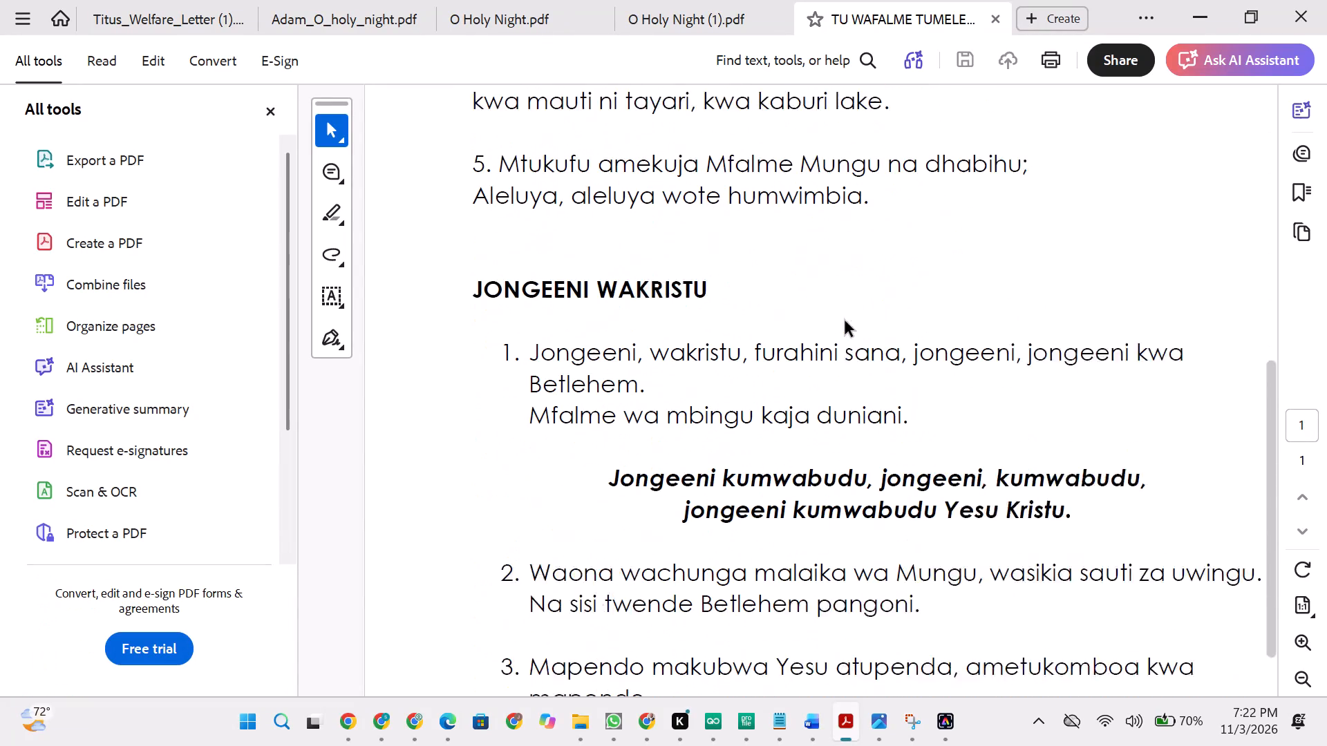
Read through the lyrics page containing the hymns TU WAFALME TUMELETA and JONGEENI WAKRISTU.
scroll(845, 321, down, 5)
scroll(845, 322, up, 7)
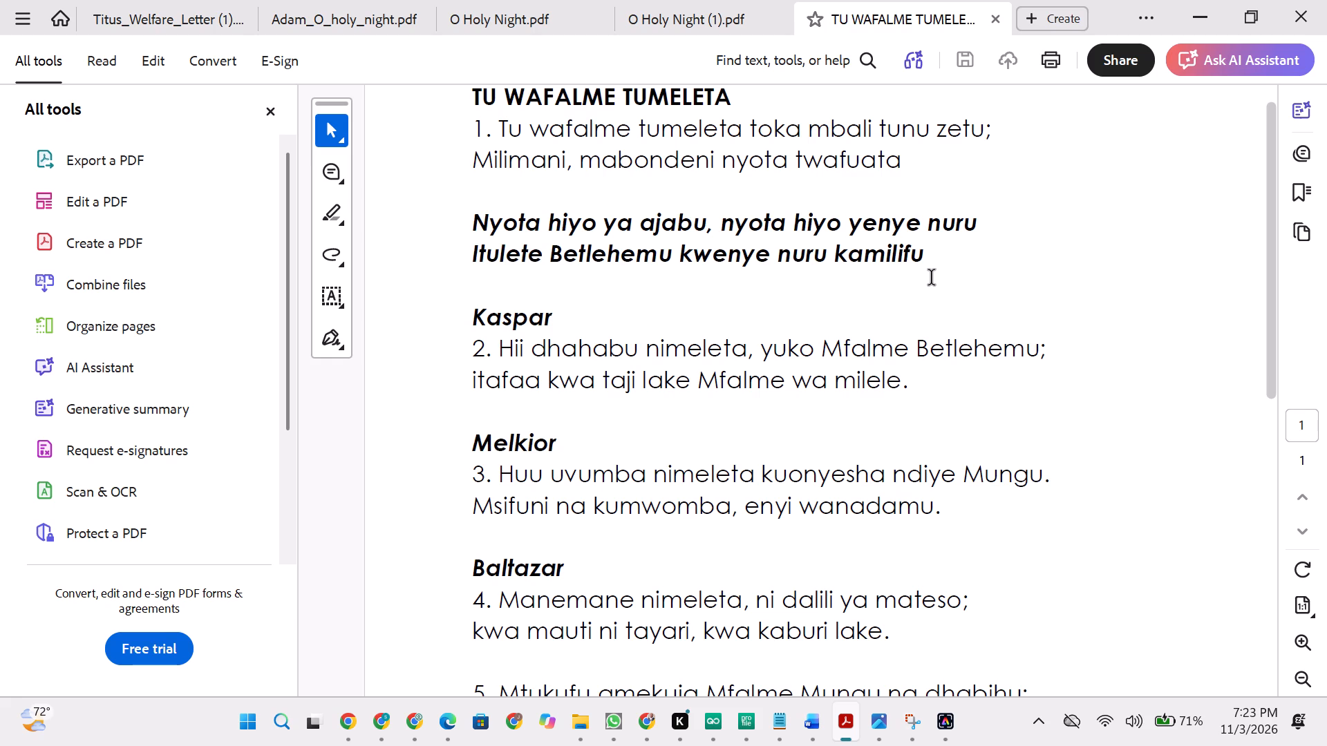
scroll(614, 231, up, 5)
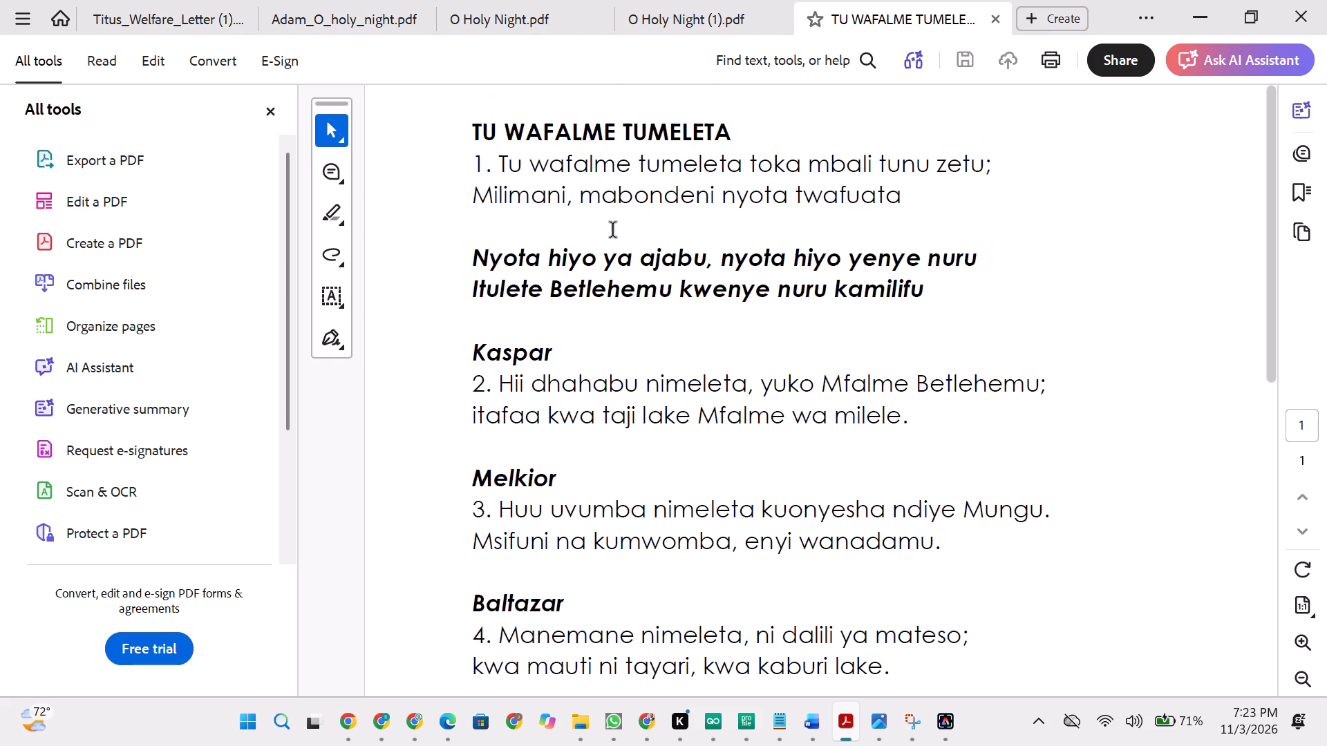
scroll(532, 214, up, 2)
scroll(532, 213, down, 16)
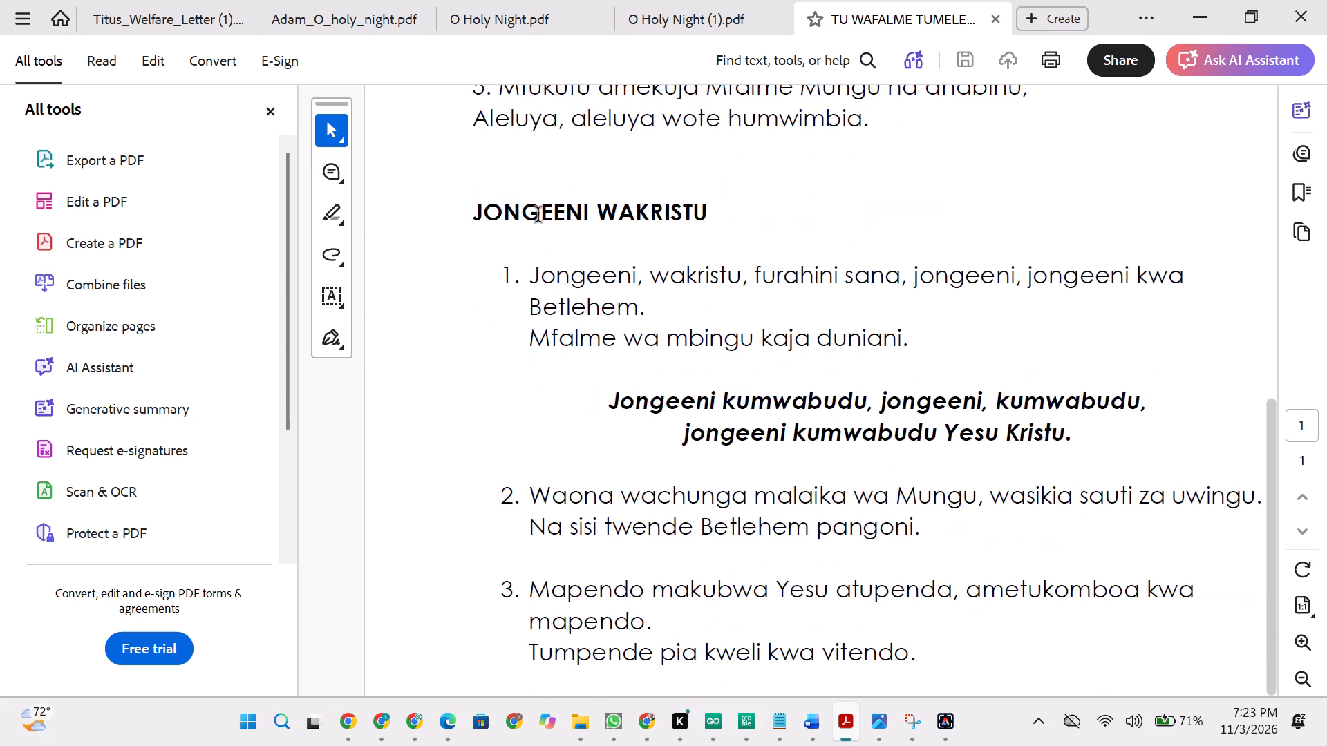
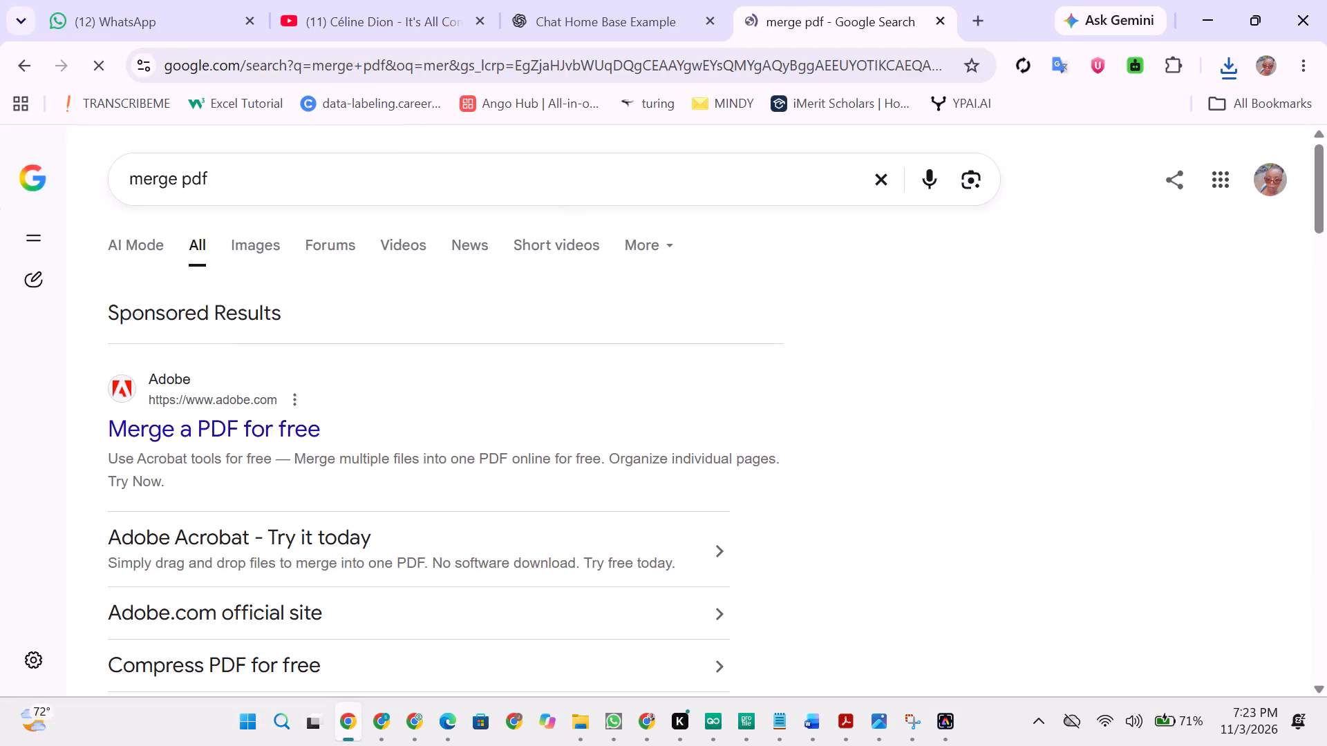
Open Adobe's Merge a PDF for free page from the search results.
click(263, 416)
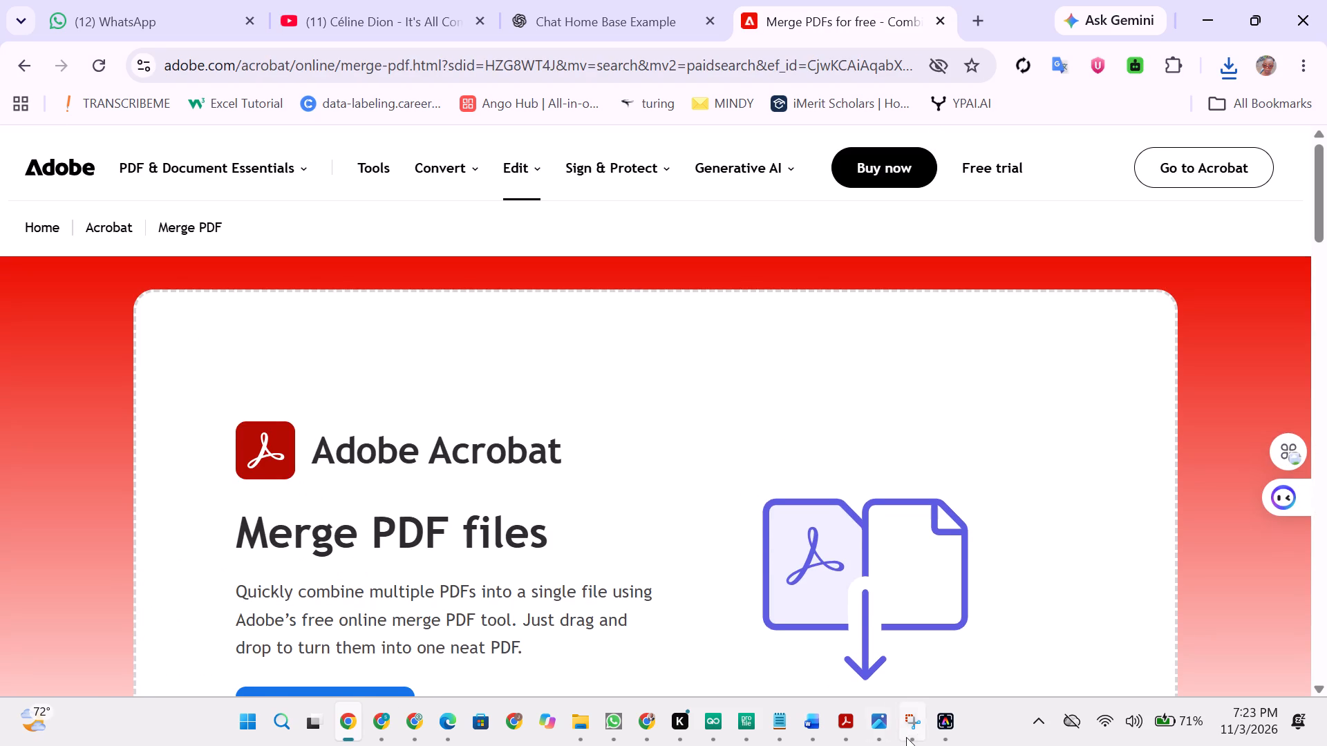
Switch to Acrobat and copy all the text of the TU WAFALME TUMELETA lyrics PDF.
click(849, 723)
scroll(515, 281, up, 5)
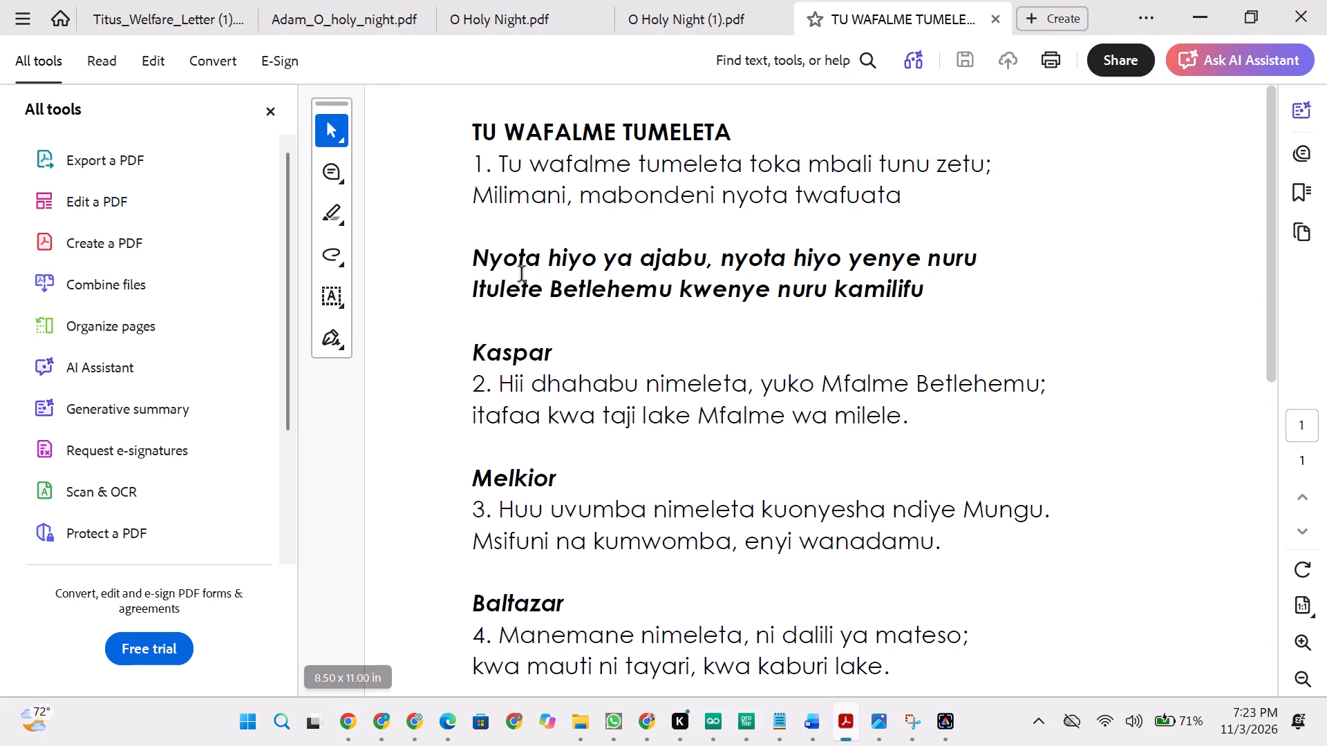
drag(468, 129, 944, 551)
scroll(764, 332, down, 3)
scroll(837, 410, down, 3)
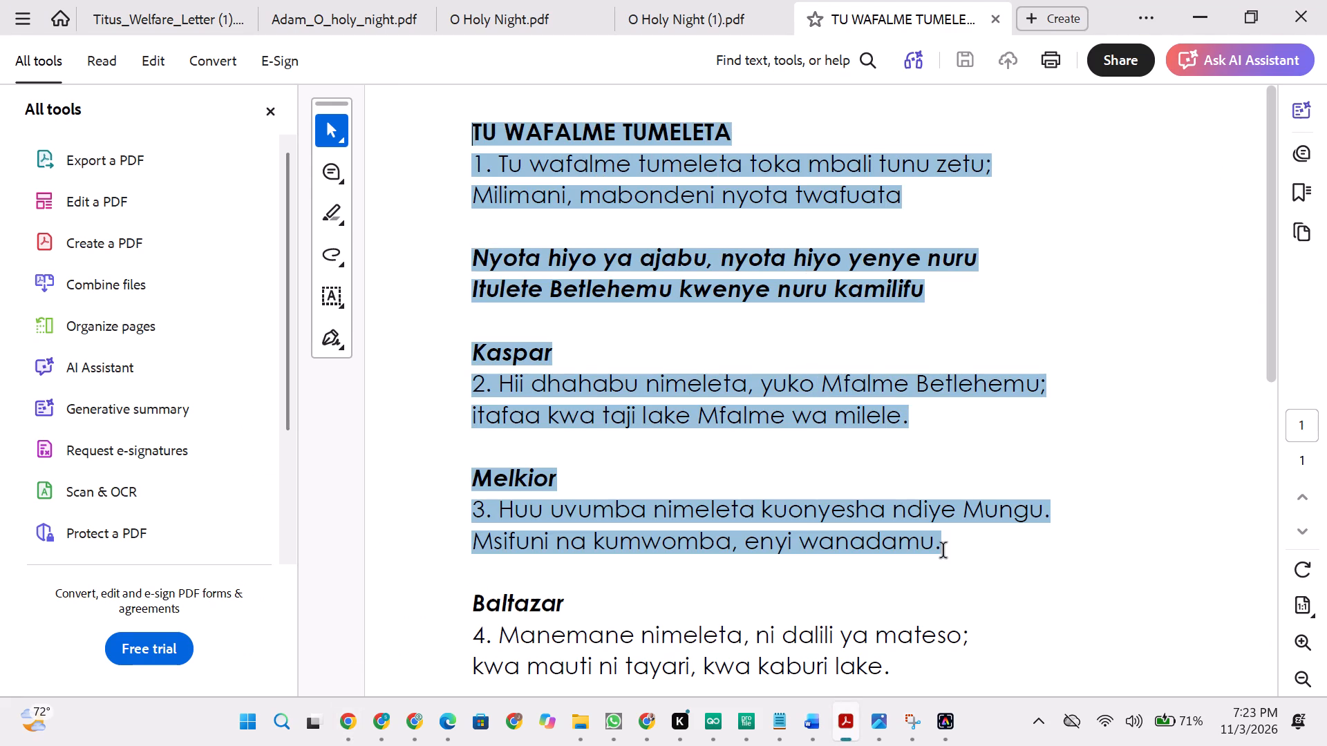
drag(944, 551, 995, 596)
scroll(990, 653, down, 3)
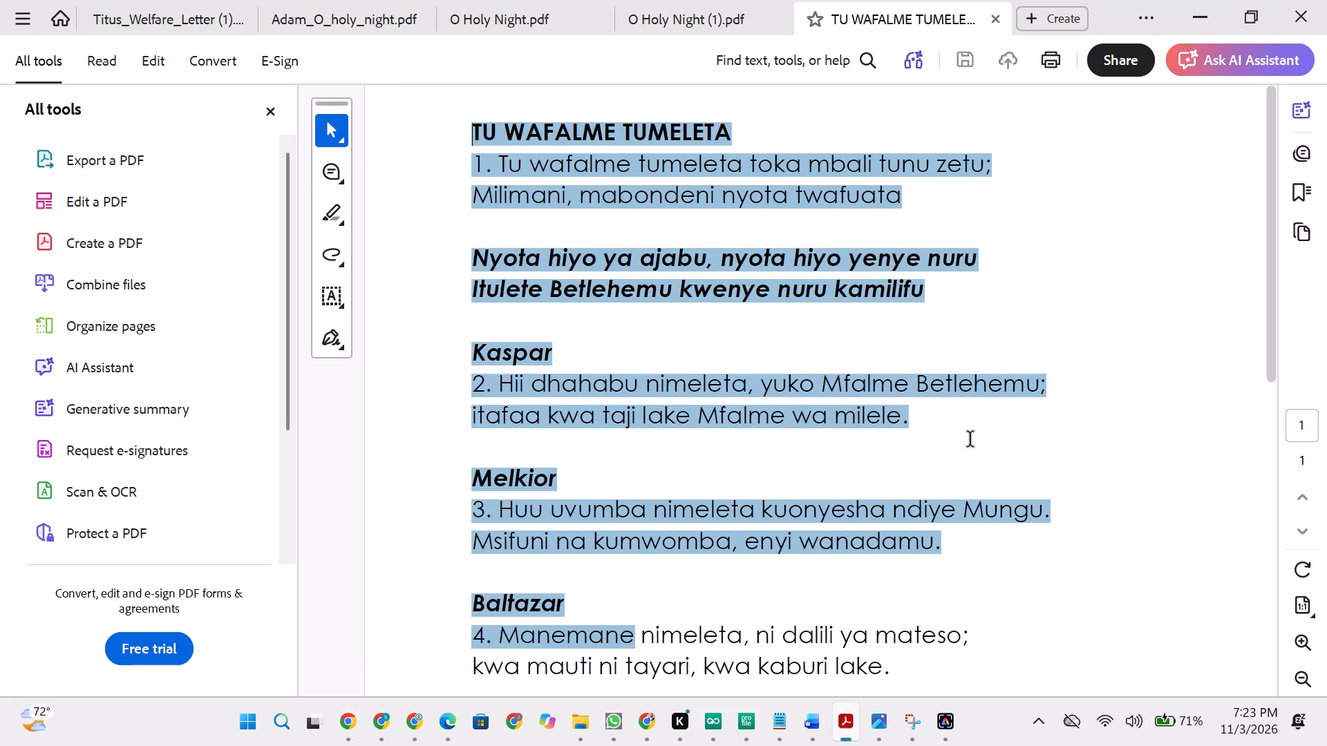
key(ctrl+a)
right_click(766, 316)
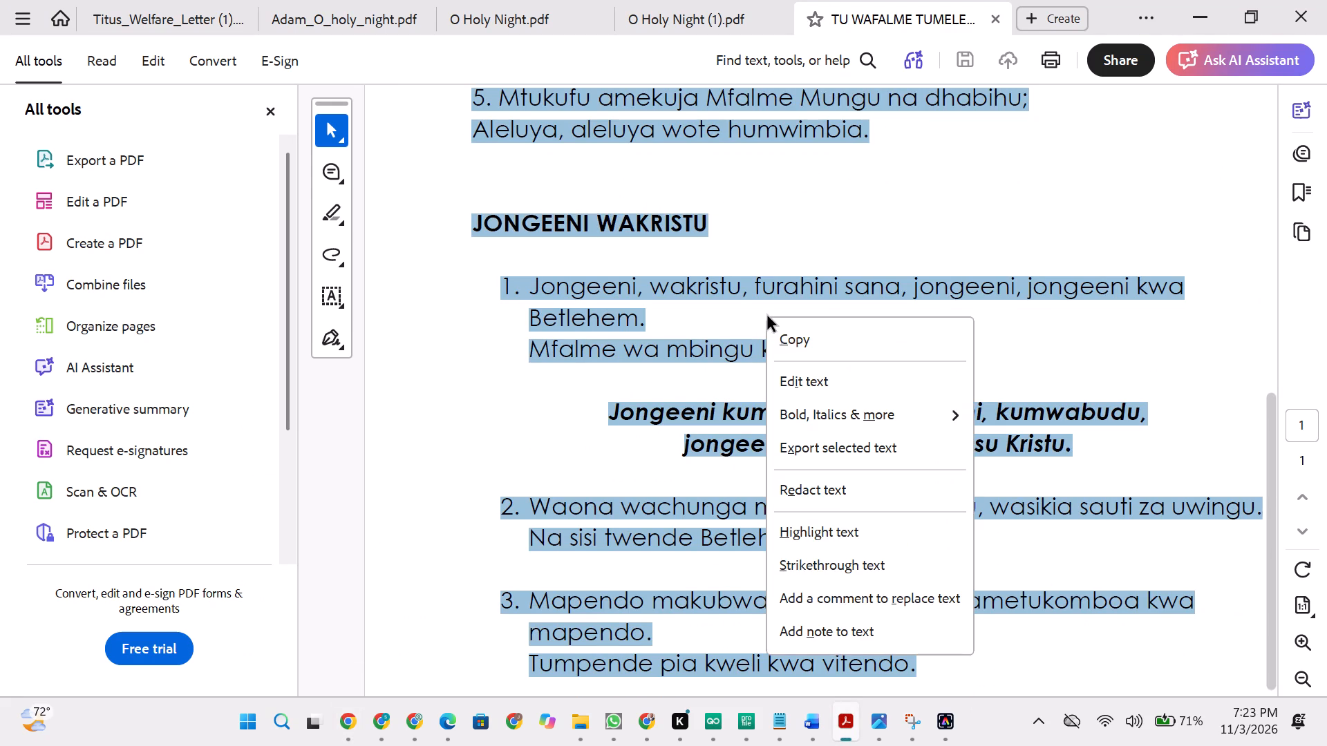
click(813, 348)
Switch to Word and paste the copied hymn lyrics into a new blank document.
click(813, 730)
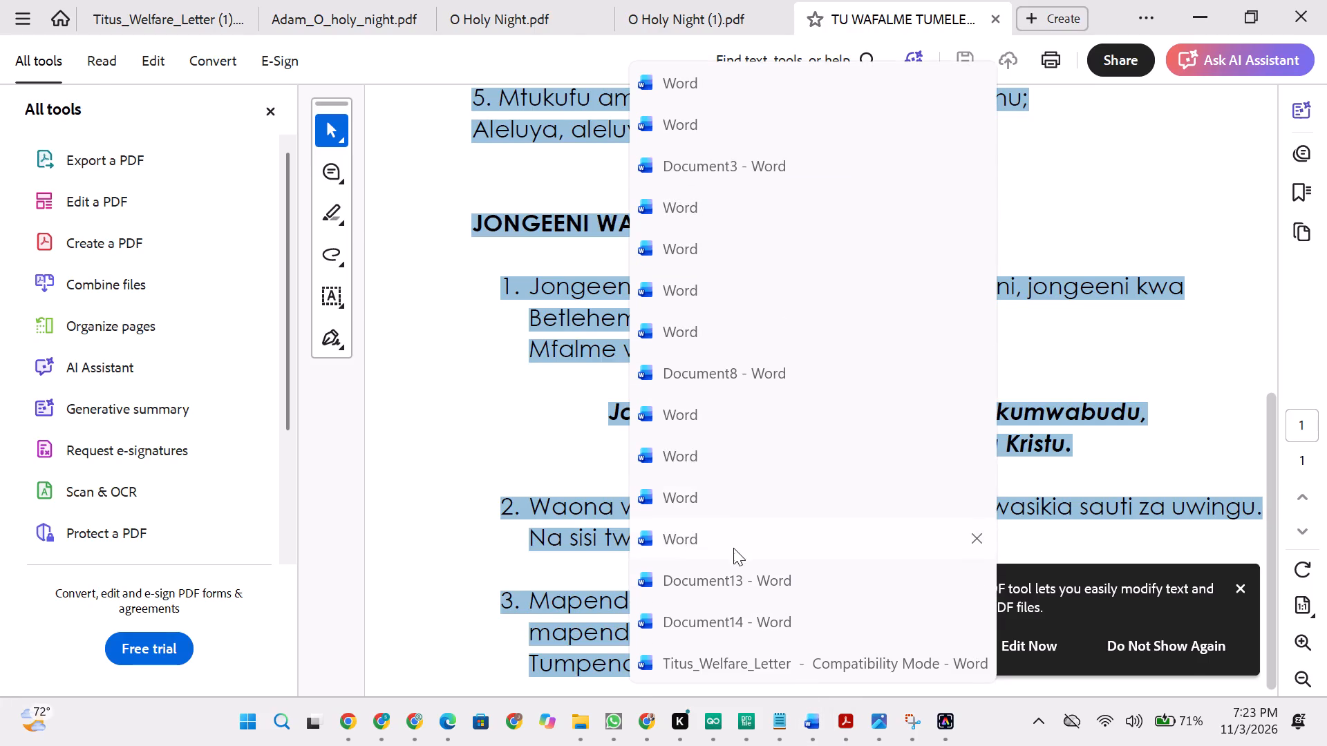
click(738, 545)
key(ctrl+n)
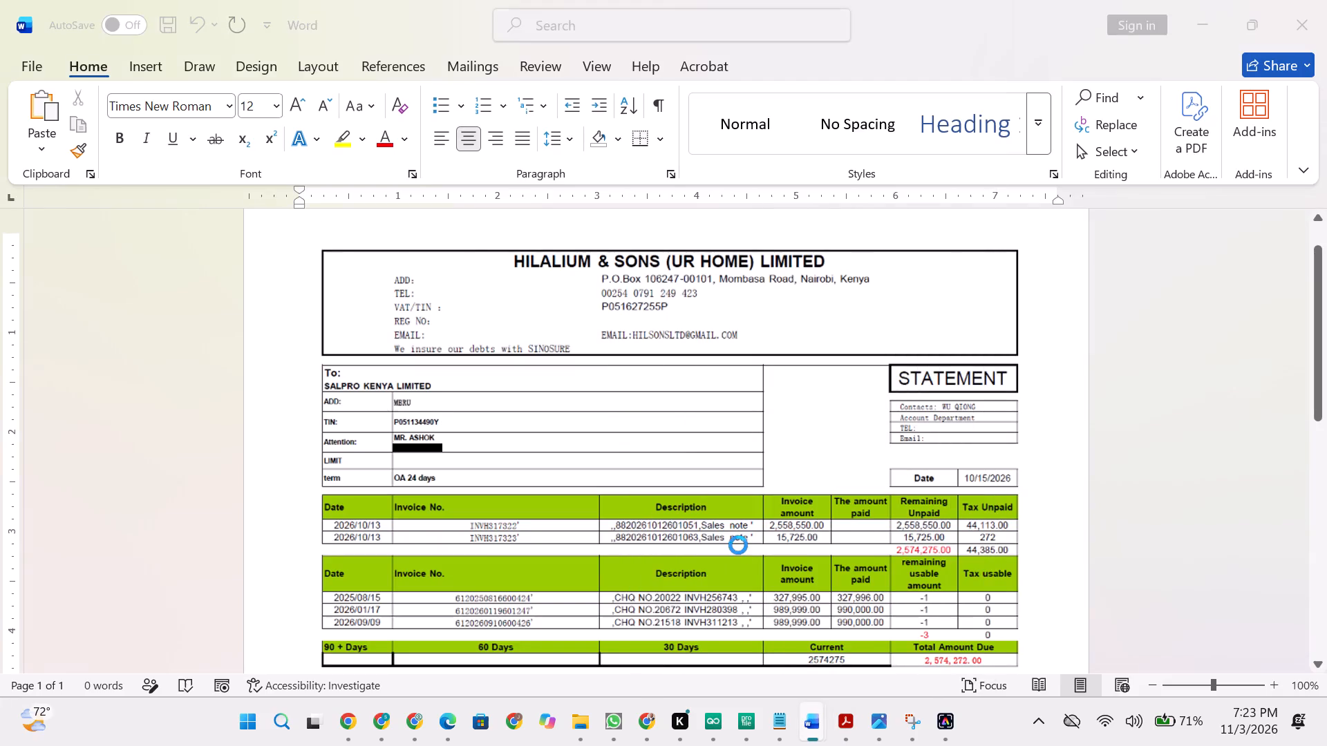
key(ctrl+v)
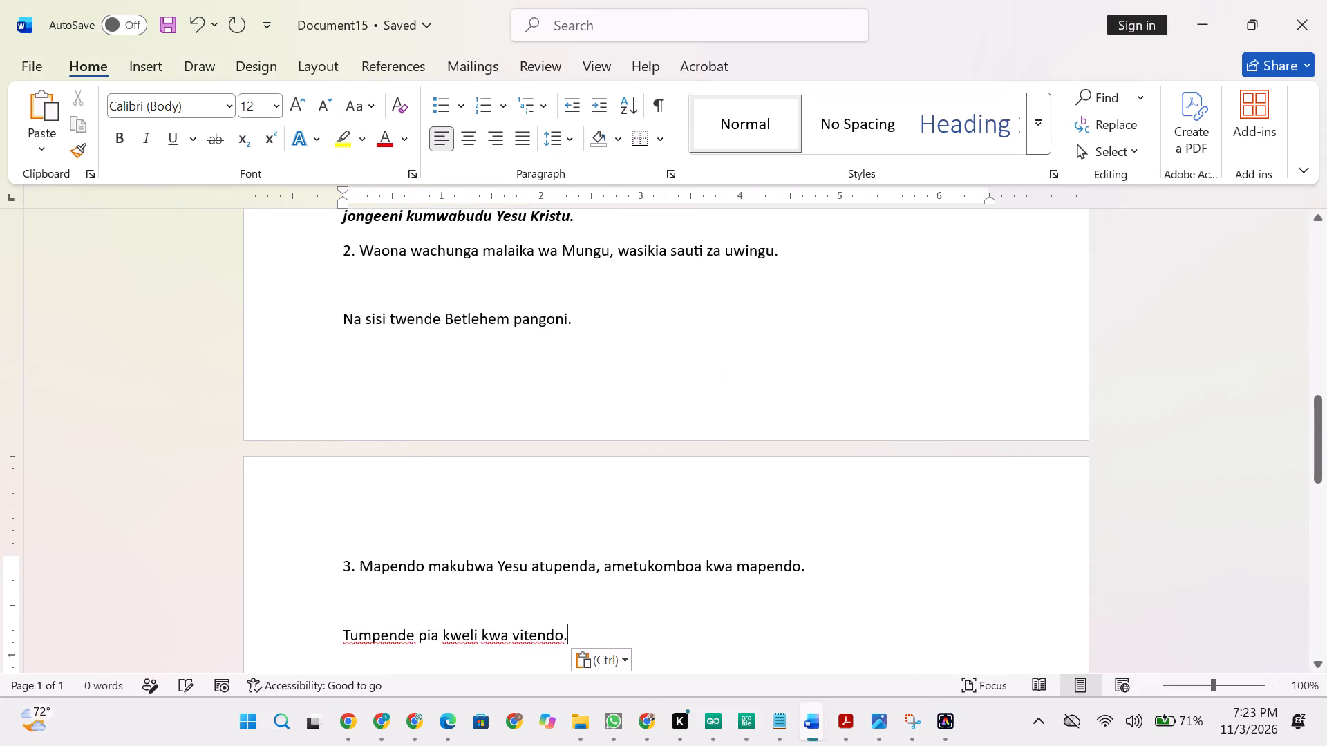
Remove the space after paragraphs throughout the pasted lyrics and look over the tightened text.
scroll(634, 412, up, 3)
key(ctrl+a)
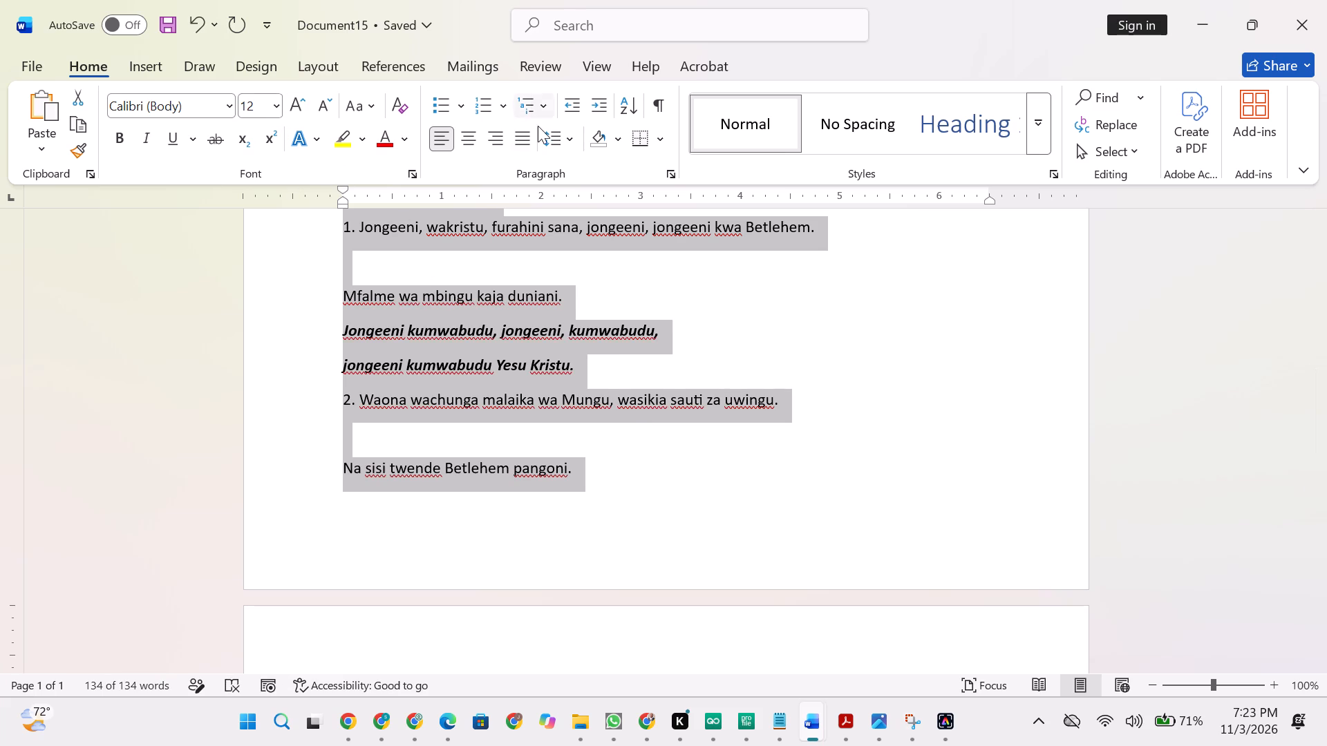
click(504, 112)
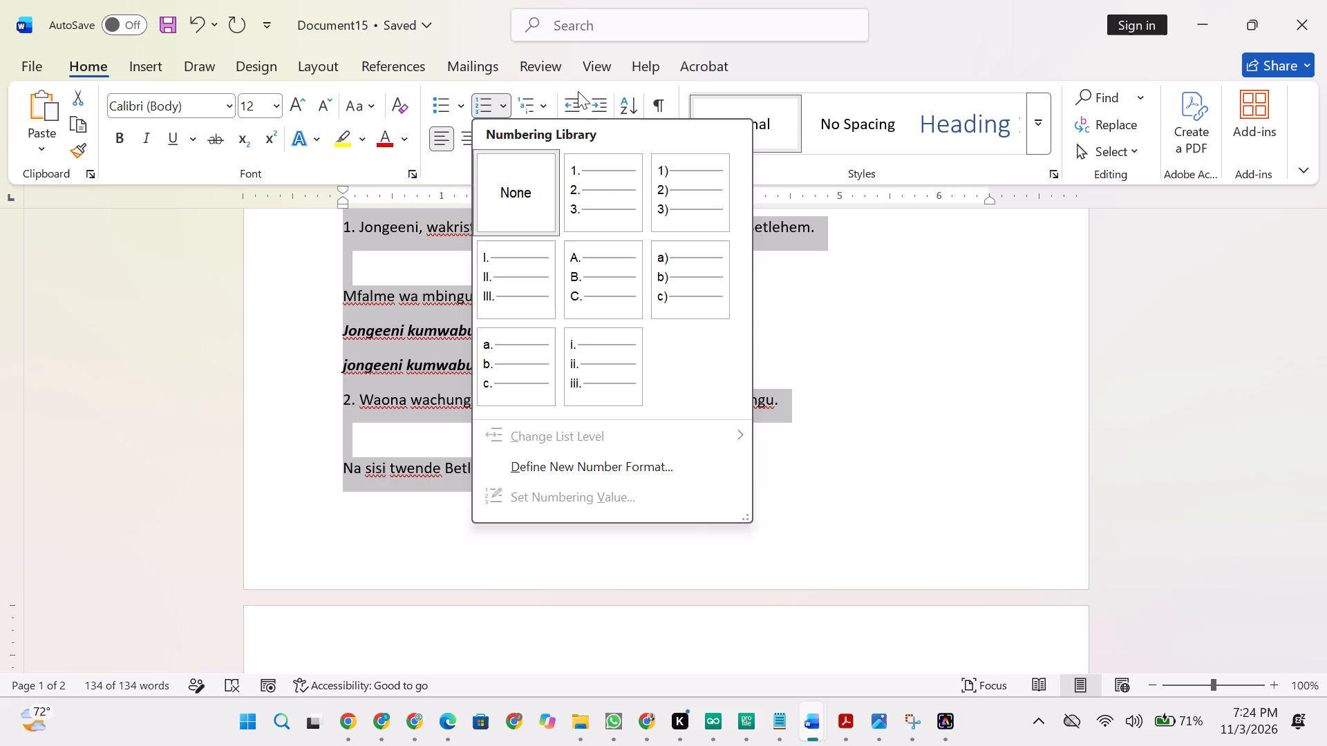
click(453, 155)
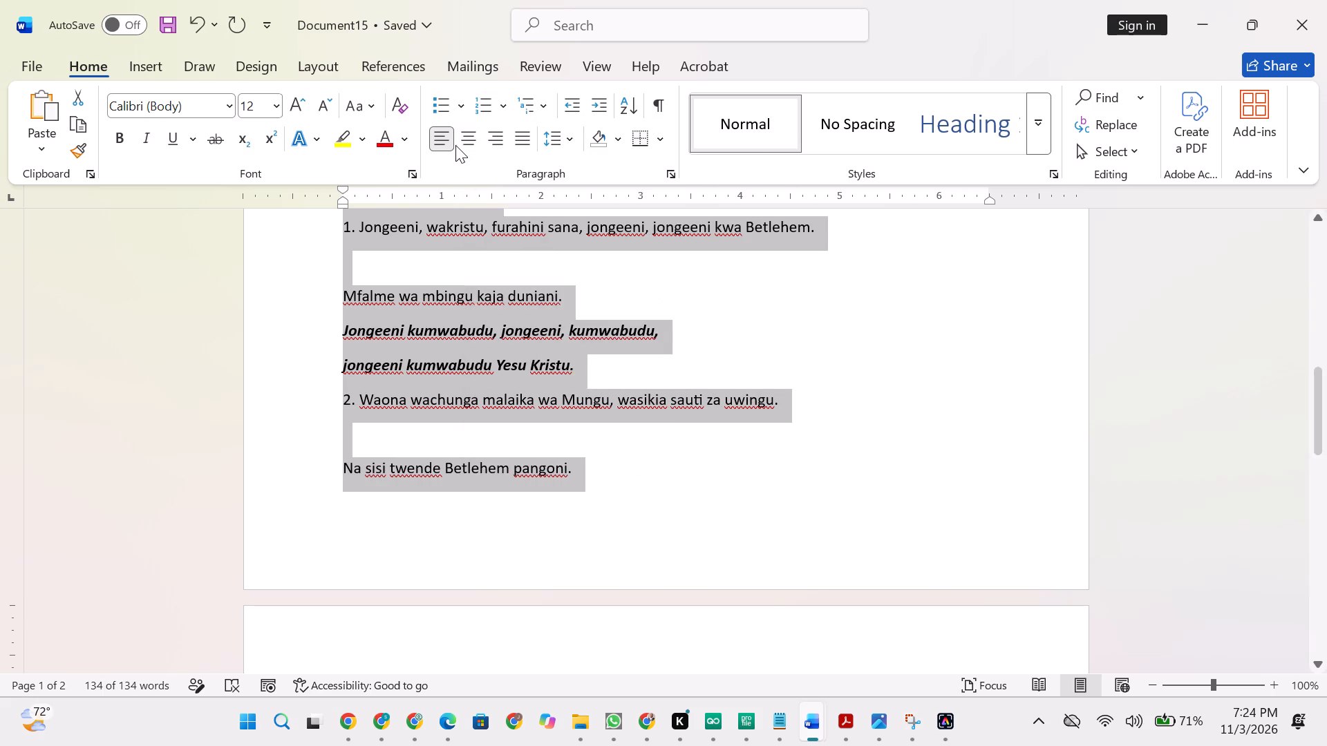
click(554, 140)
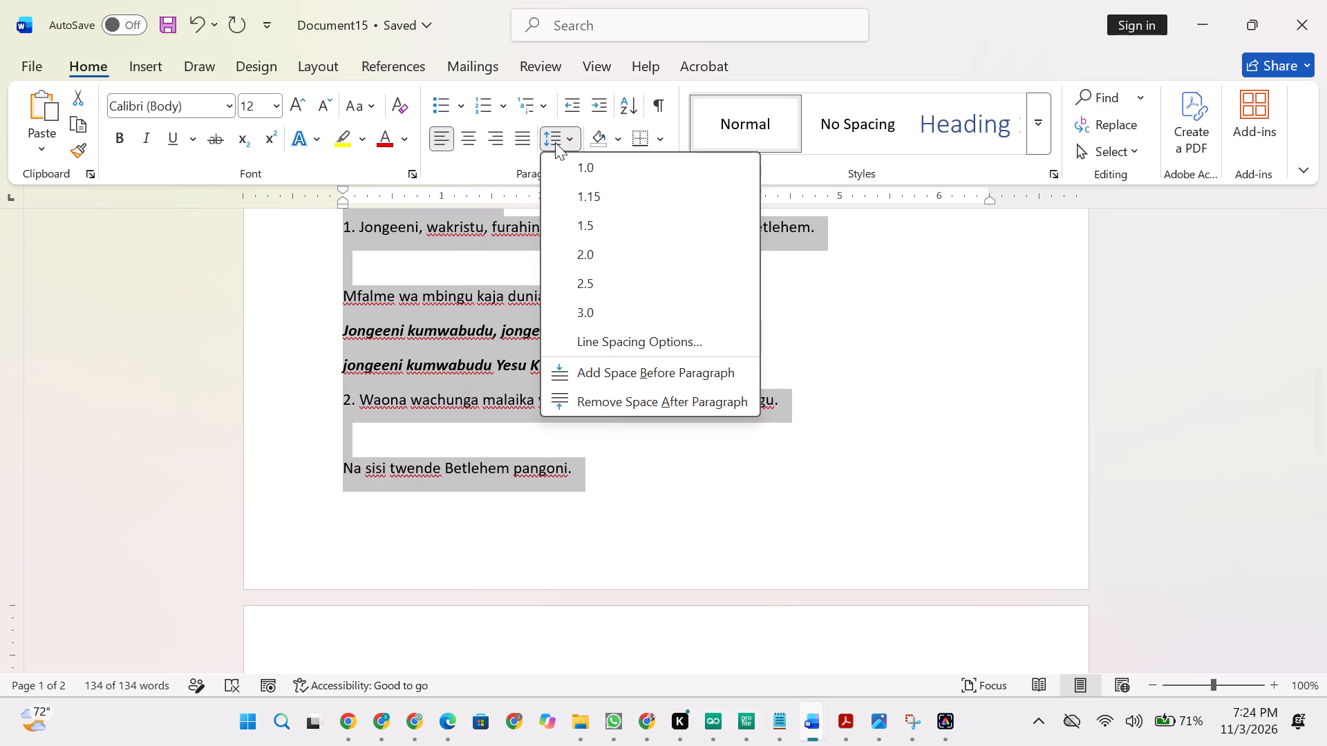
click(643, 396)
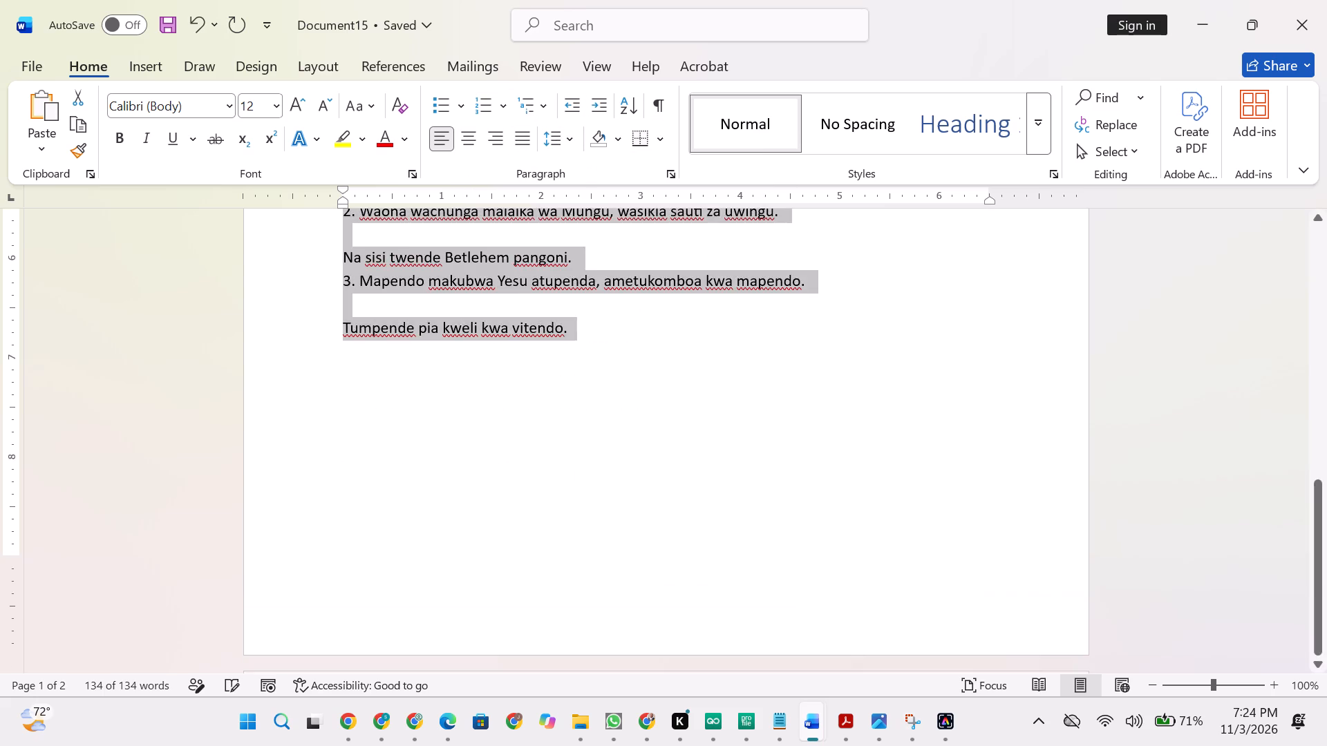
scroll(624, 367, up, 10)
click(833, 356)
scroll(833, 356, up, 4)
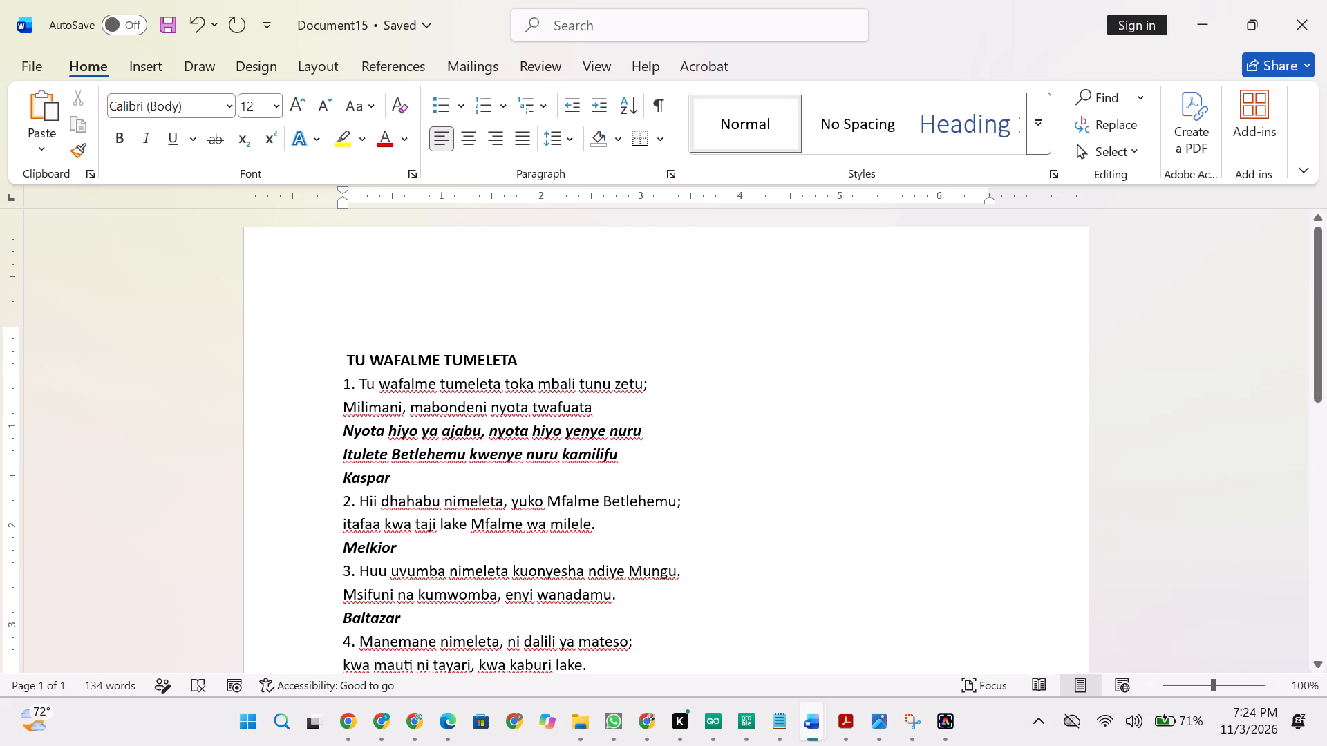
scroll(749, 381, down, 4)
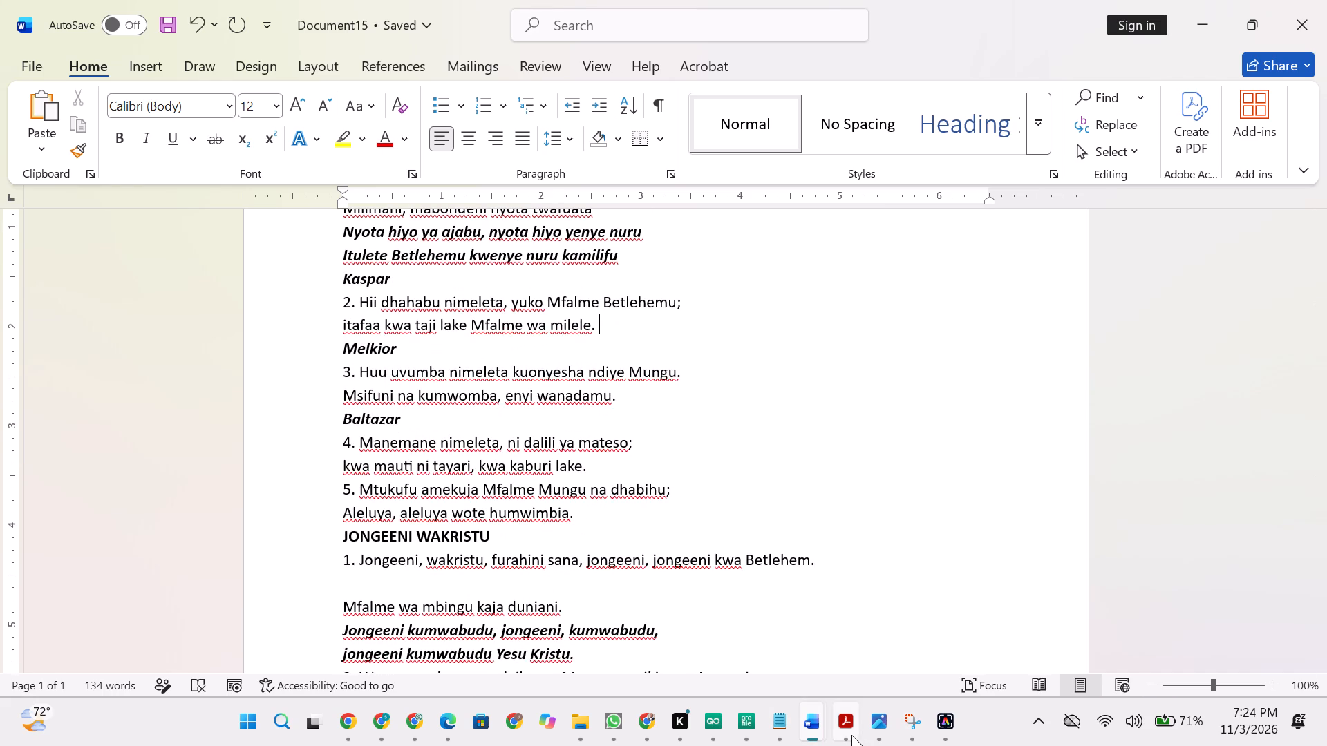
Switch back to Acrobat and print one copy of the TU WAFALME TUMELETA PDF on the EPSON L3250 Series, fitted, in portrait.
click(851, 735)
click(928, 149)
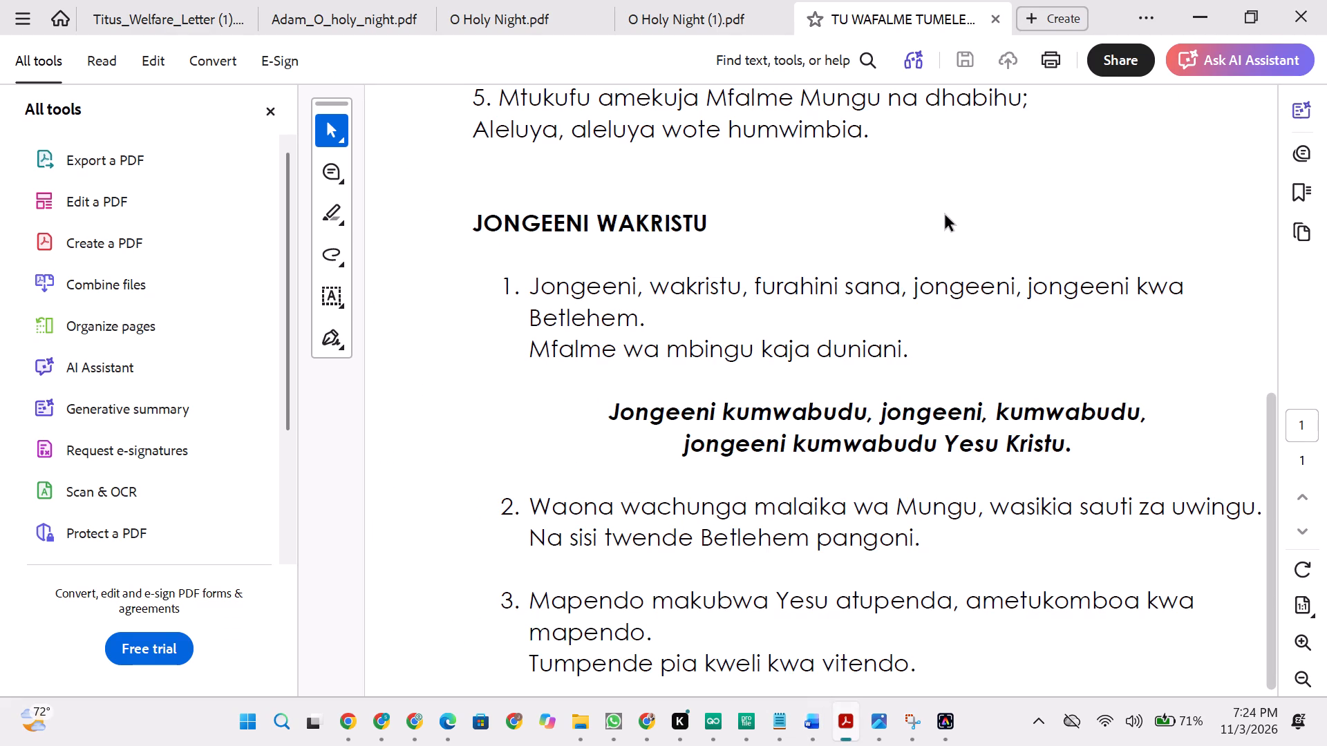
key(ctrl+p)
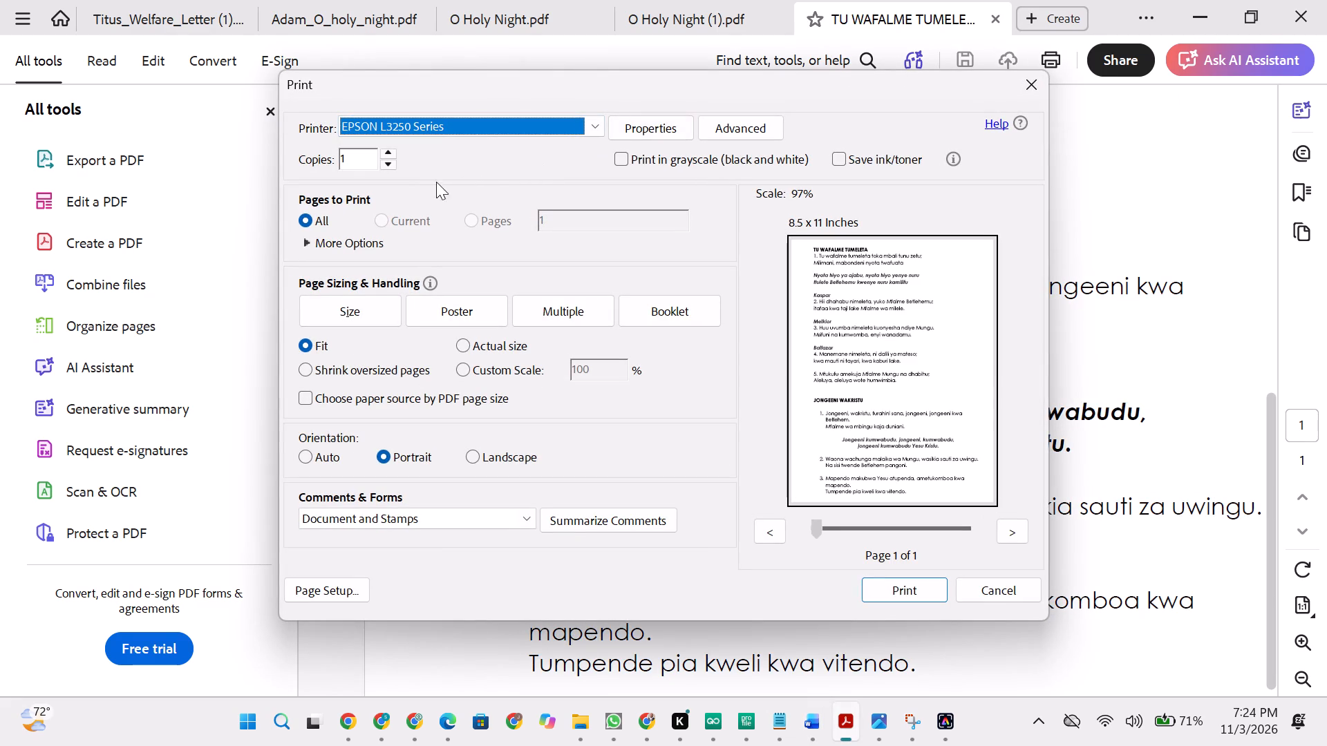
click(651, 121)
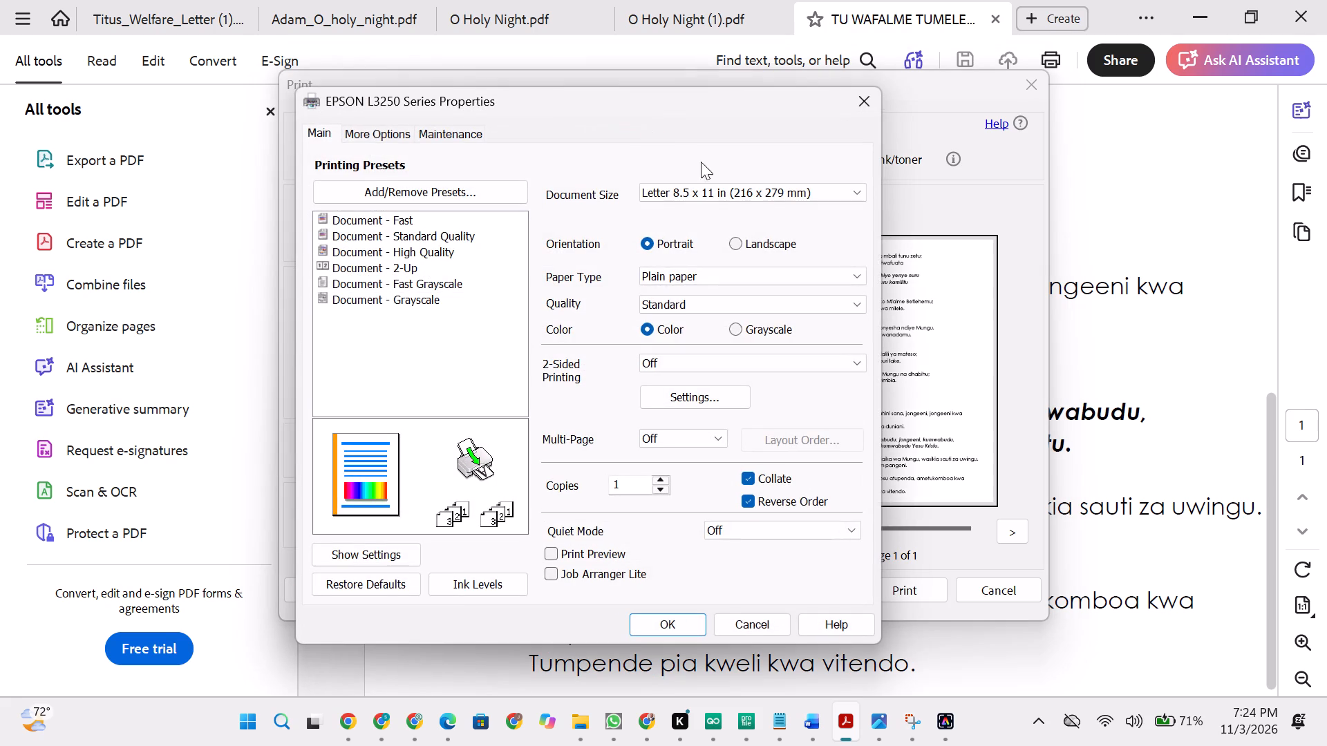
click(684, 624)
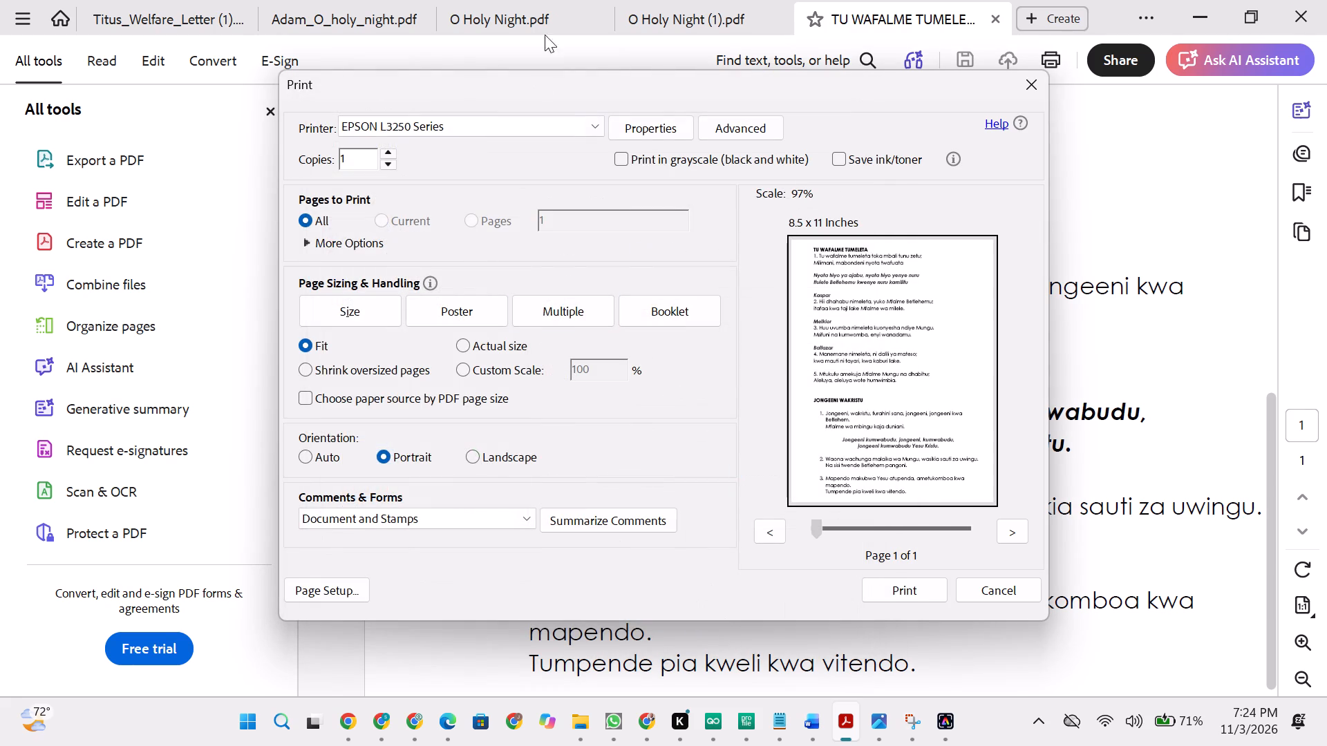
click(919, 596)
Print one copy of O Holy Night (1).pdf on the EPSON L3250 Series with the page fitted in portrait.
click(677, 5)
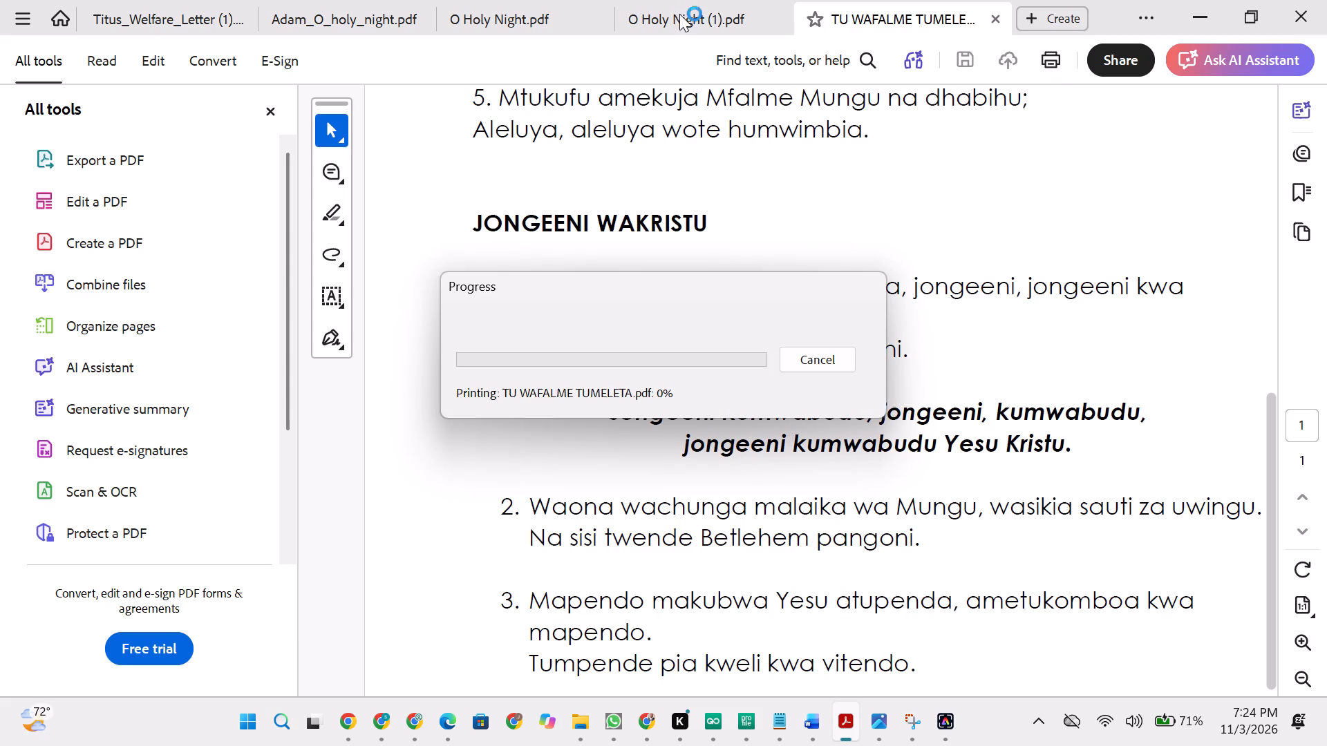
click(679, 17)
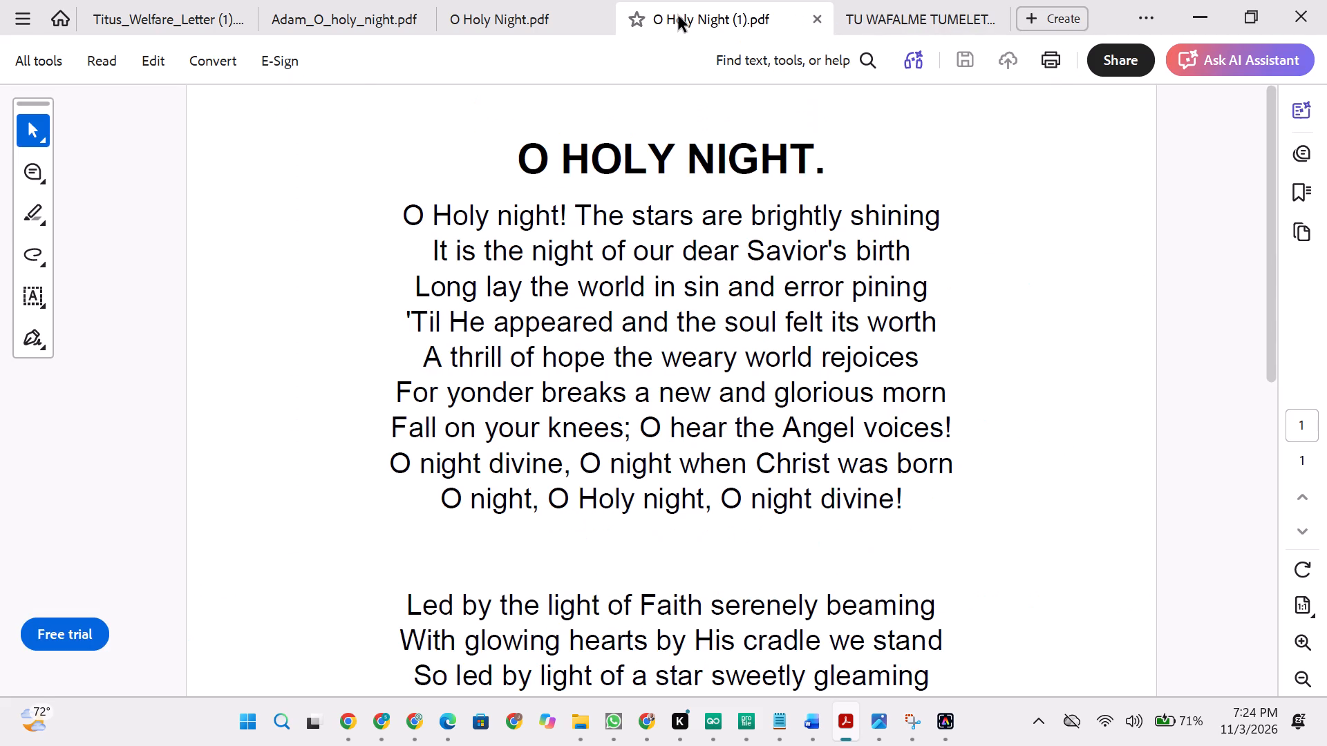
key(ctrl+p)
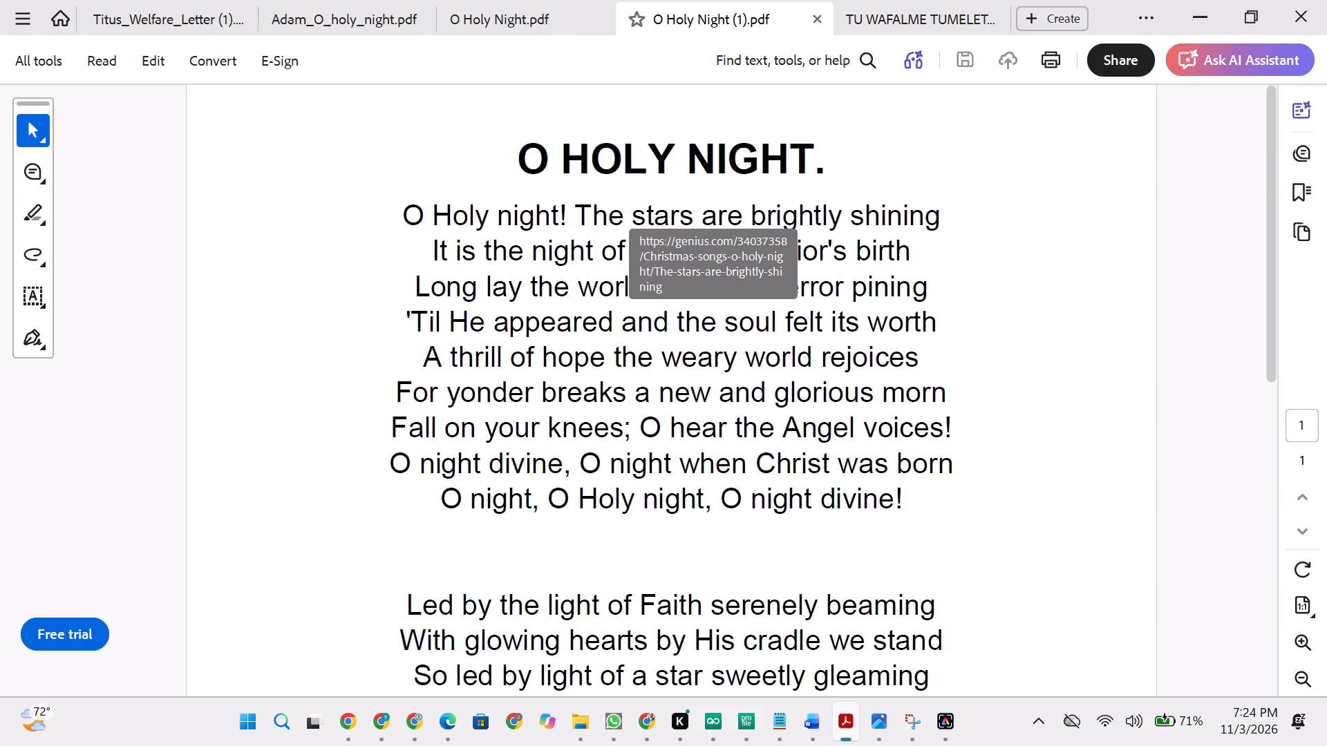
click(982, 233)
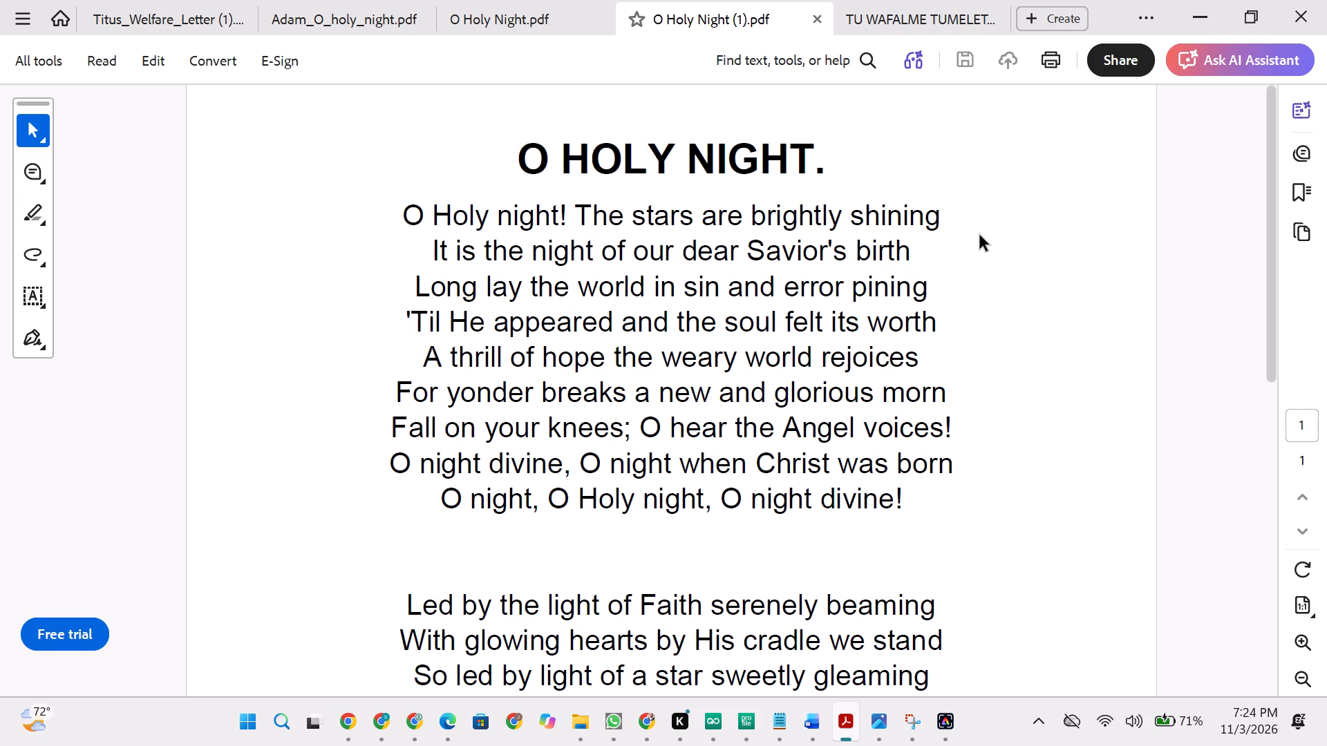
key(ctrl+p)
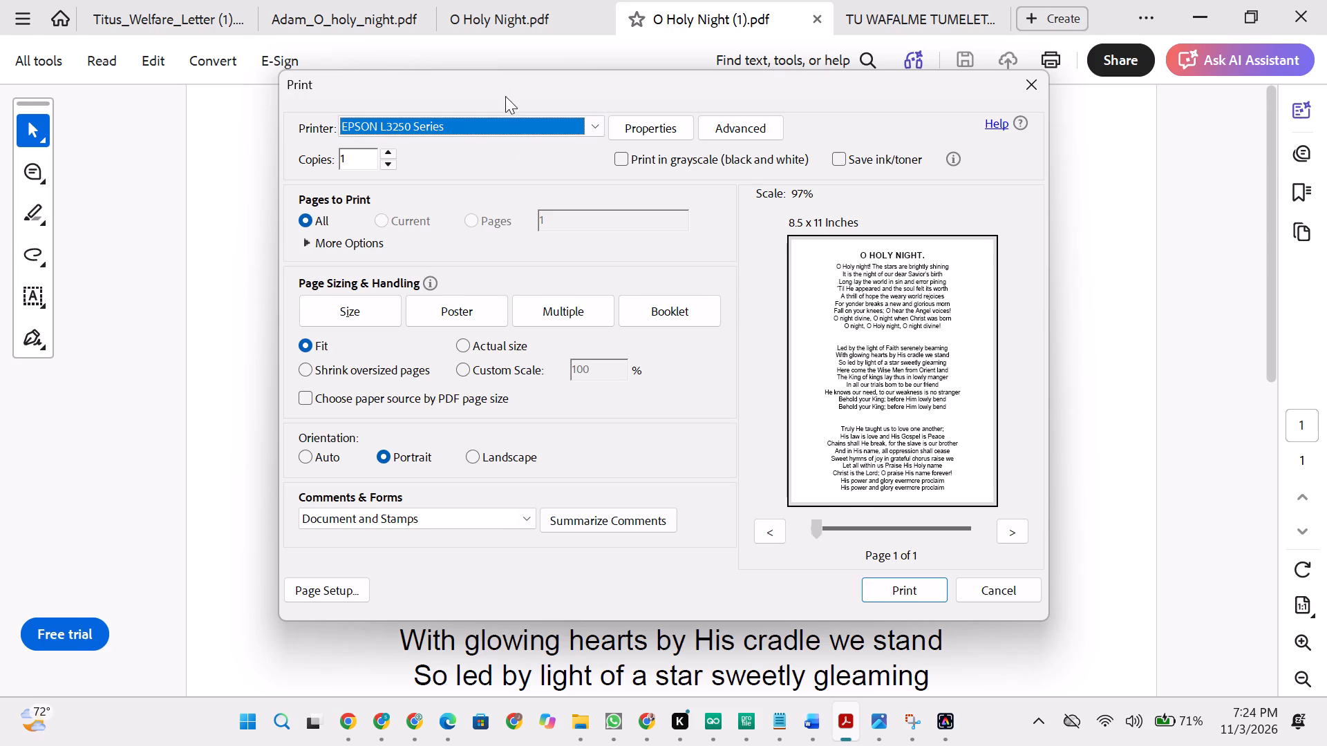
click(899, 588)
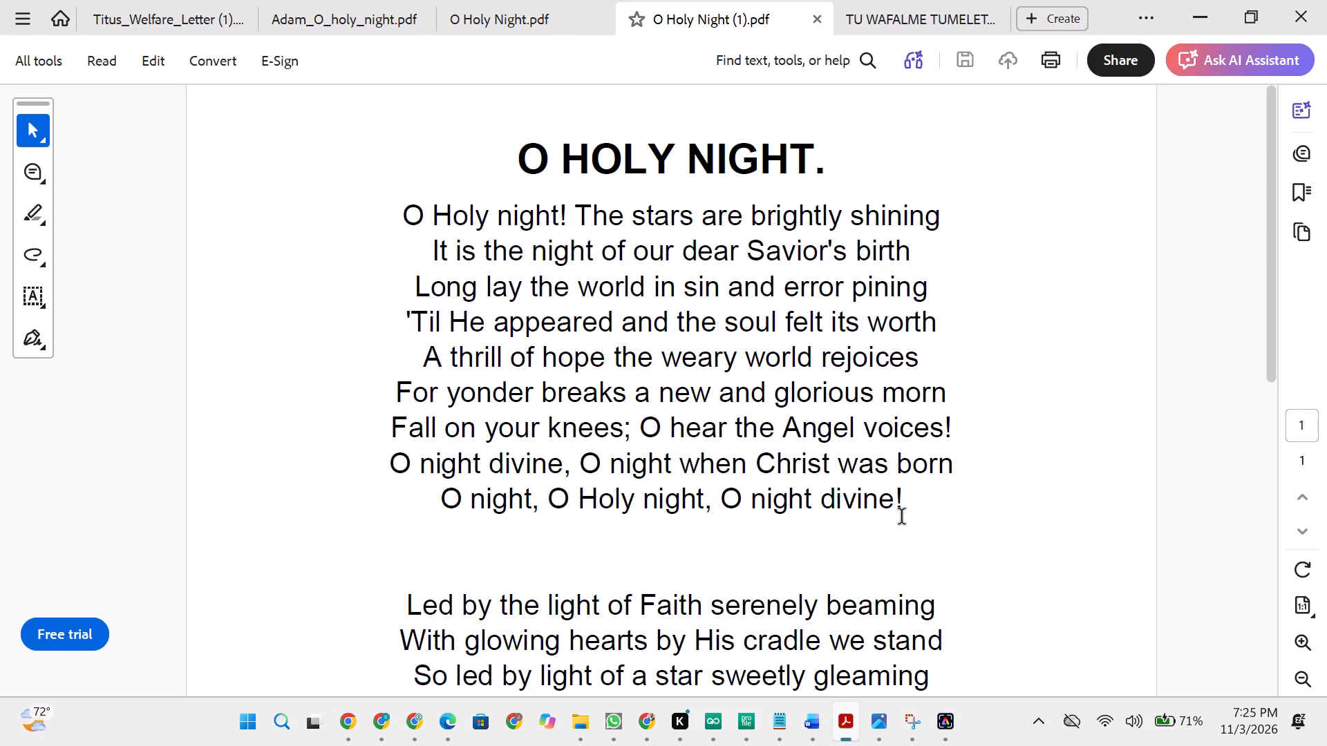
Set up a print job of 20 copies for the TU WAFALME TUMELETA PDF.
click(866, 3)
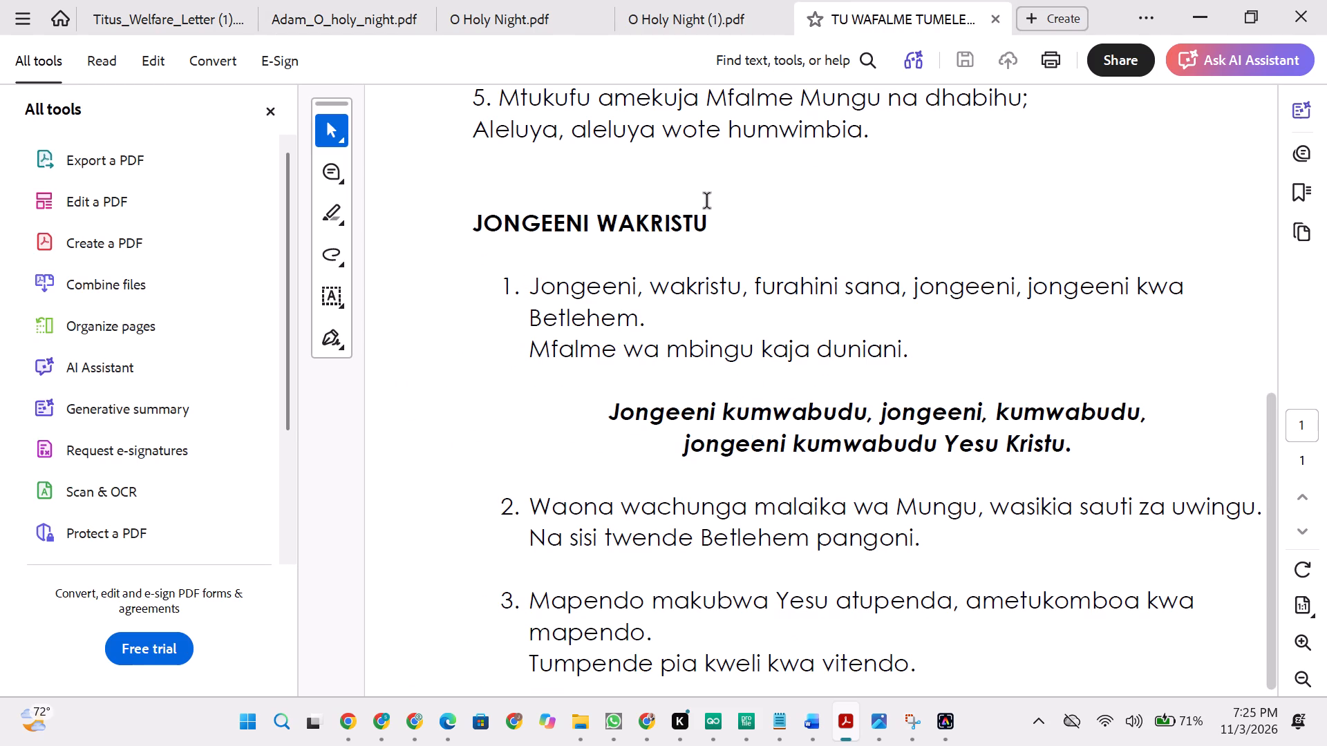
key(ctrl+p)
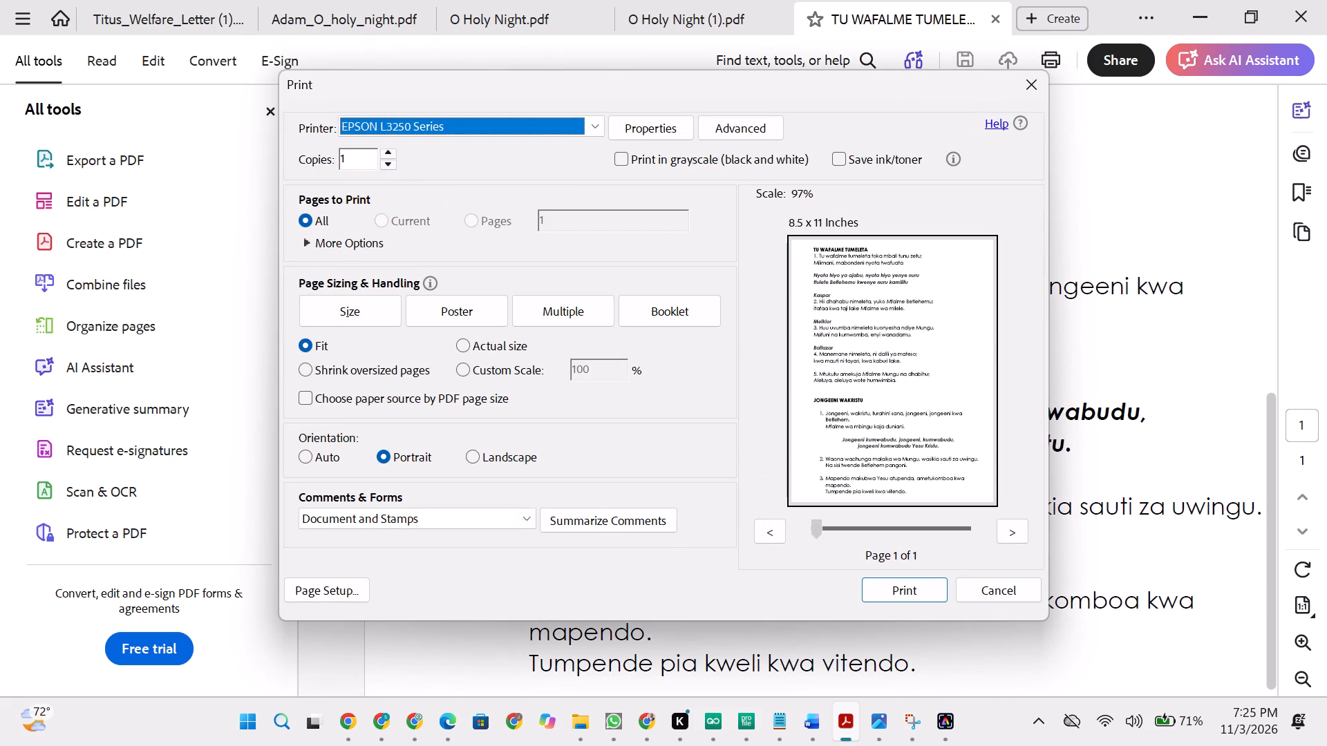
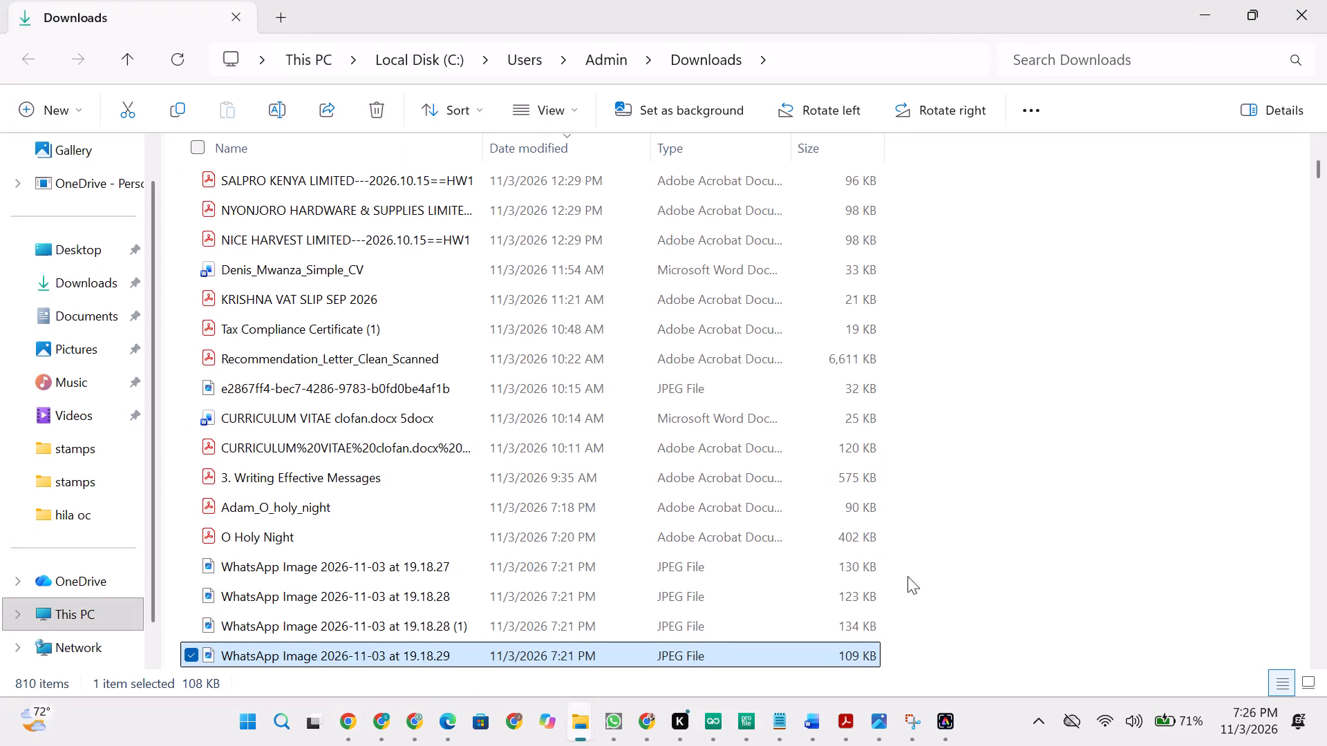
Copy the four WhatsApp Image 2026-11-03 JPEG files, 19.18.27 through 19.18.29, from the Downloads folder.
drag(907, 576, 835, 645)
right_click(783, 597)
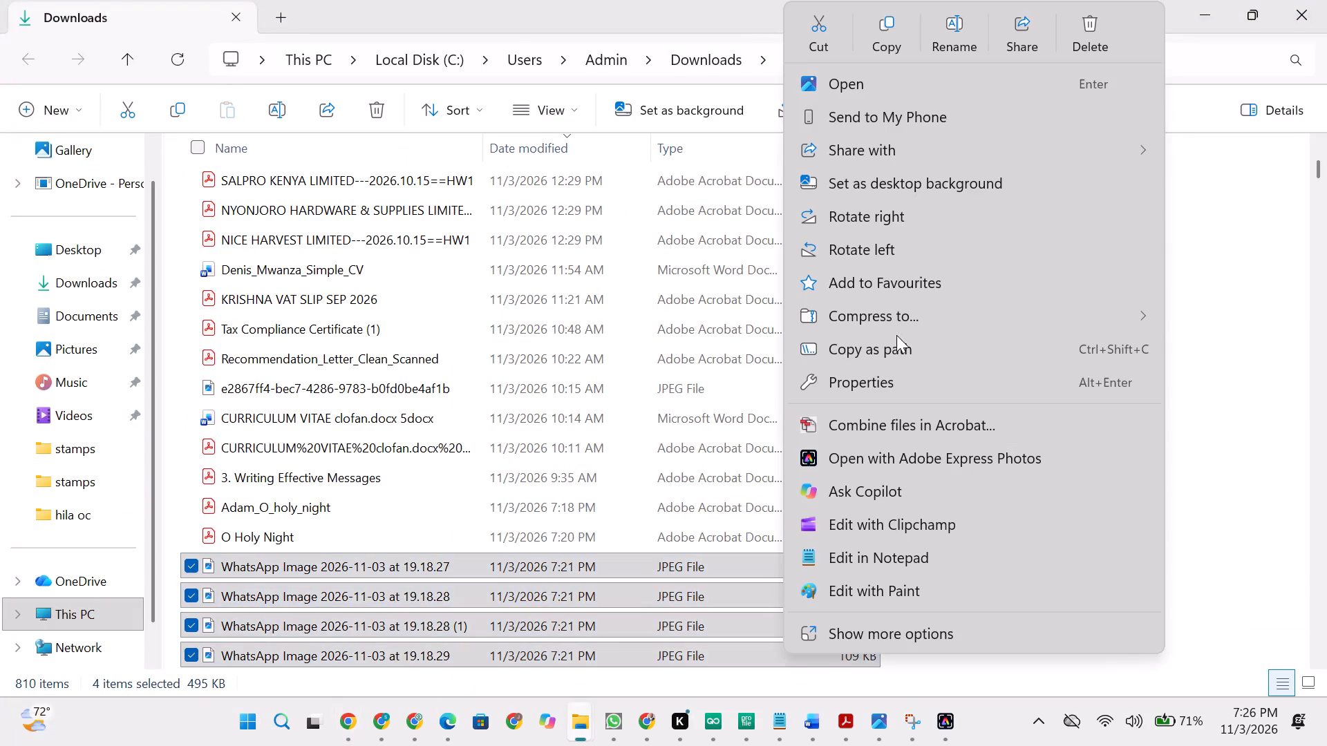
click(886, 29)
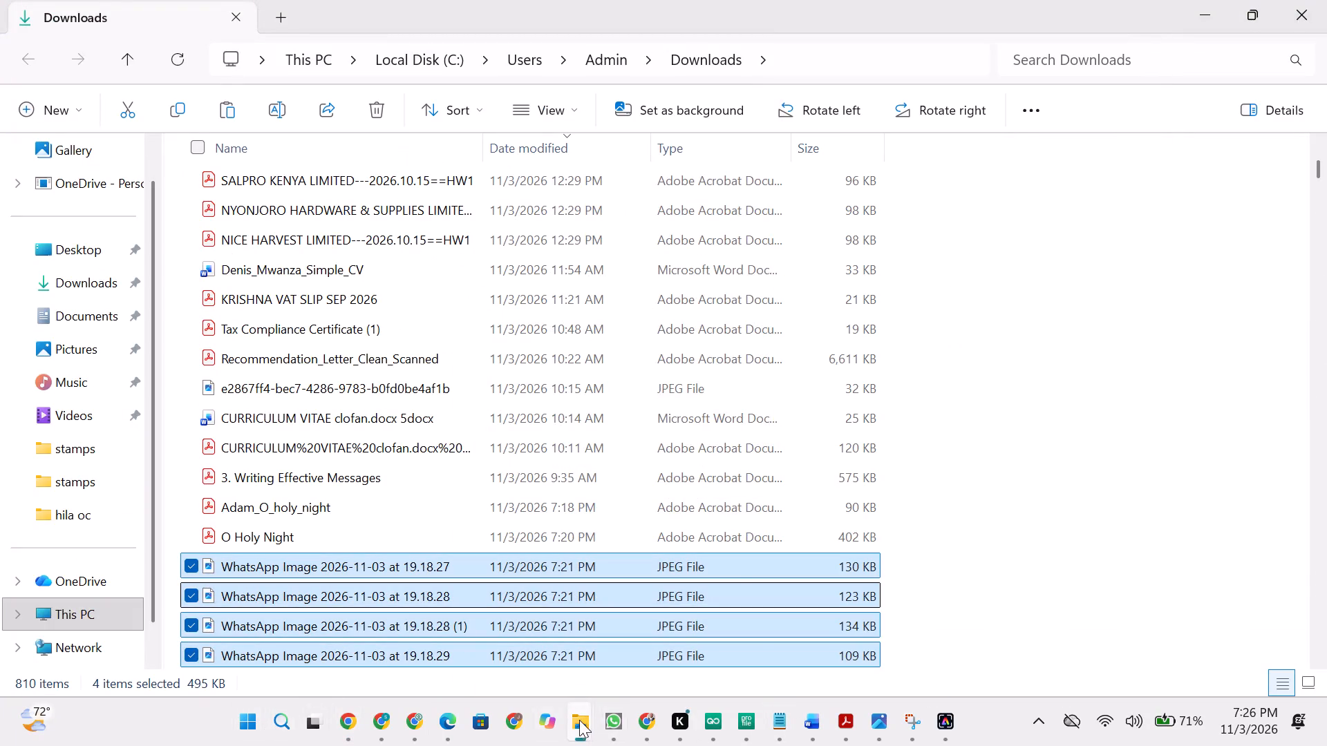
Switch to Word and create a new blank document.
click(623, 644)
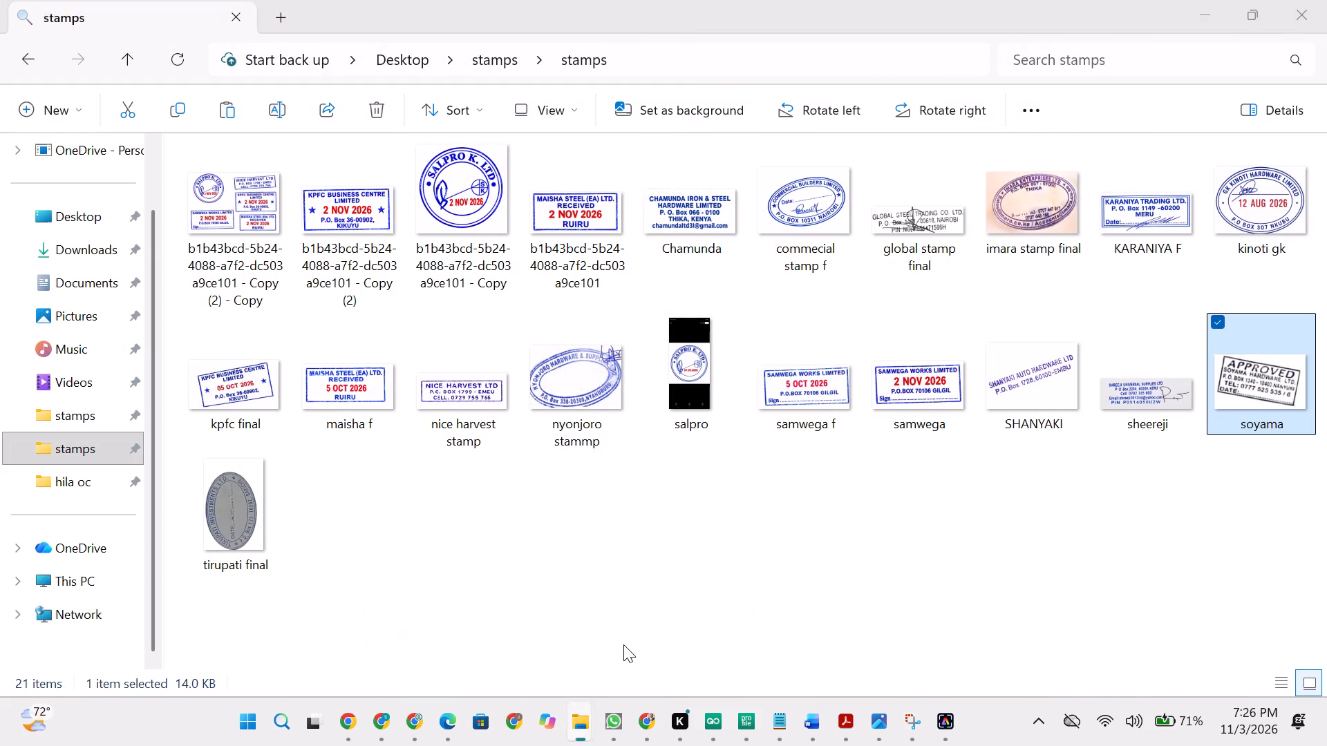
click(815, 716)
click(928, 470)
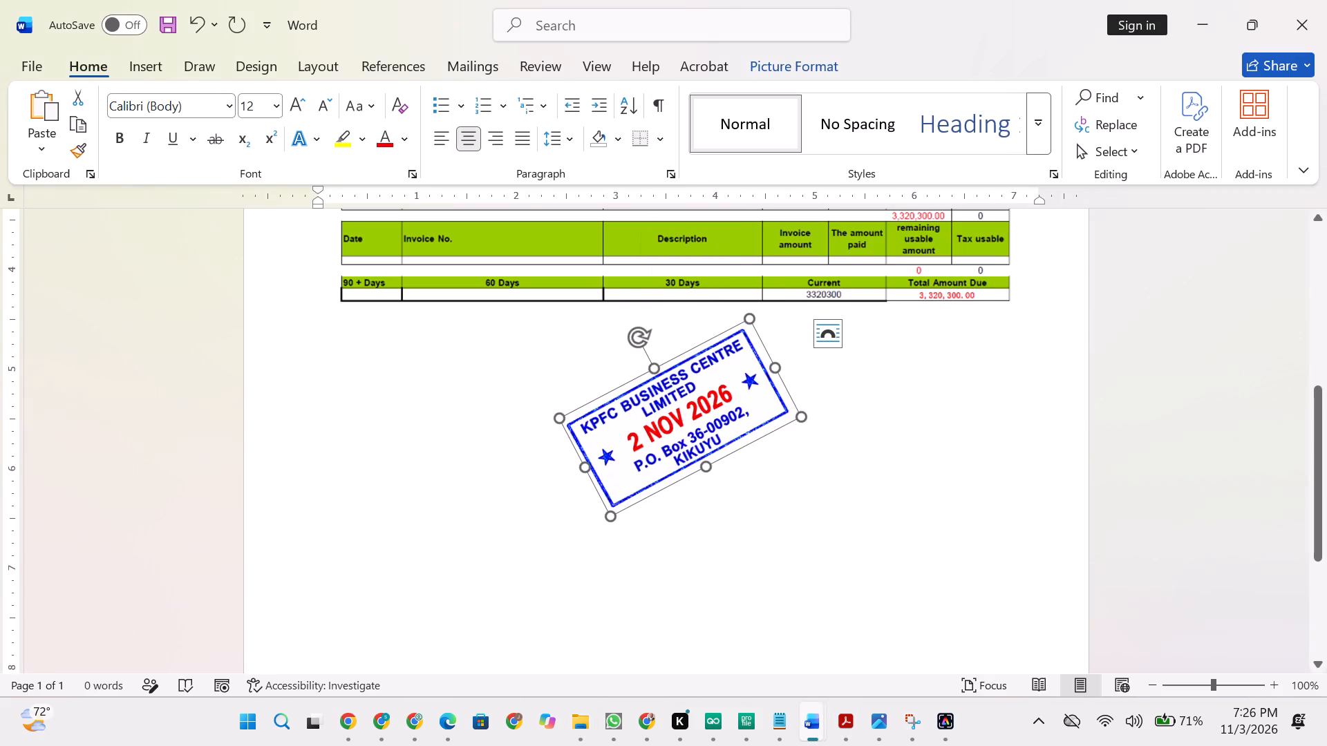
key(ctrl+n)
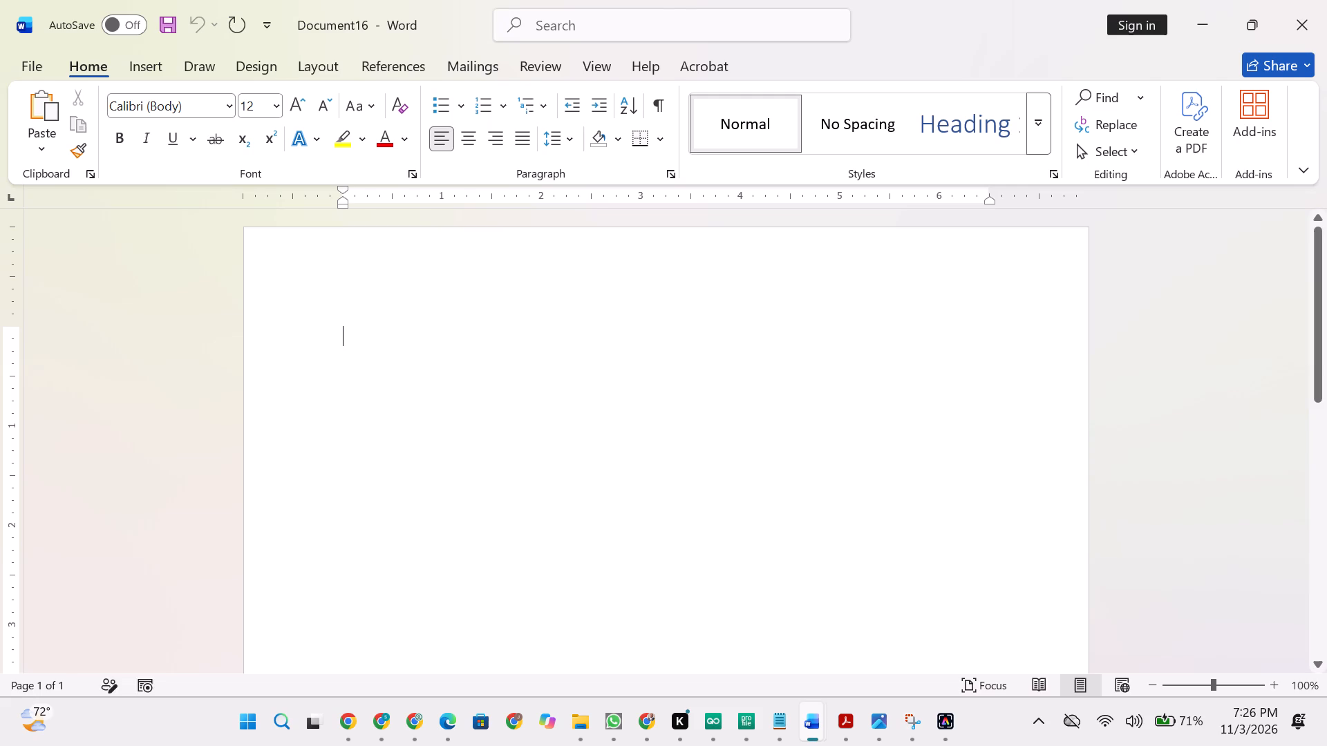
Paste the copied hymn-page screenshots into the blank document.
key(ctrl+v)
Crop the phone status bar and app header off the top of the page 341 screenshot, leaving it about 8.1 inches high.
click(697, 398)
scroll(693, 399, up, 6)
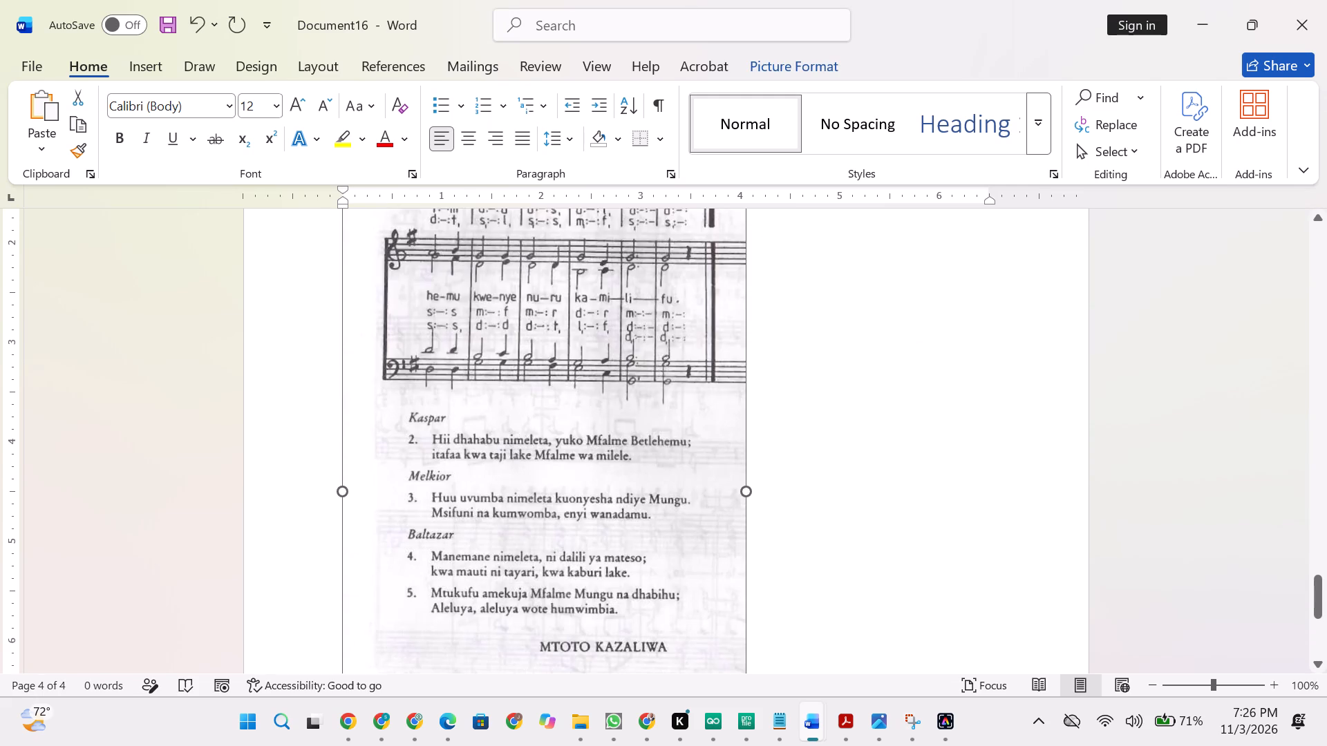
scroll(693, 399, up, 4)
double_click(528, 267)
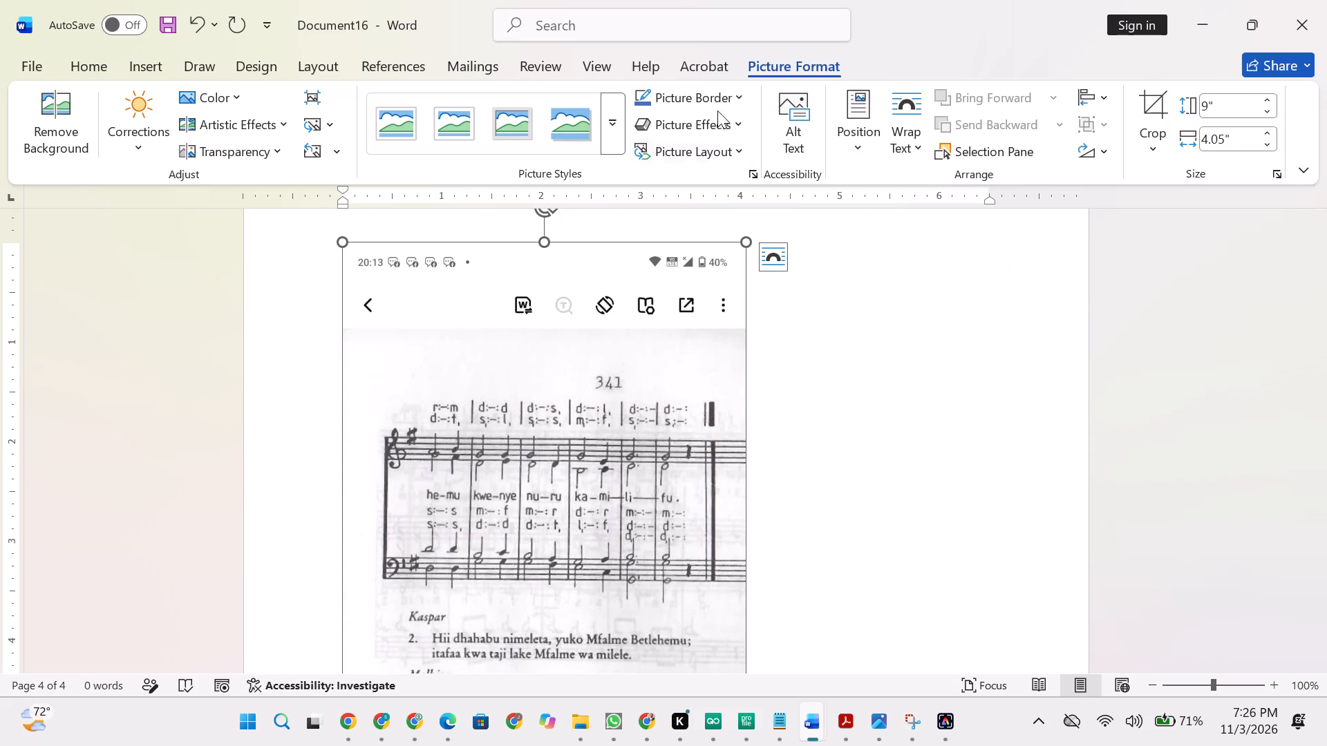
click(1162, 106)
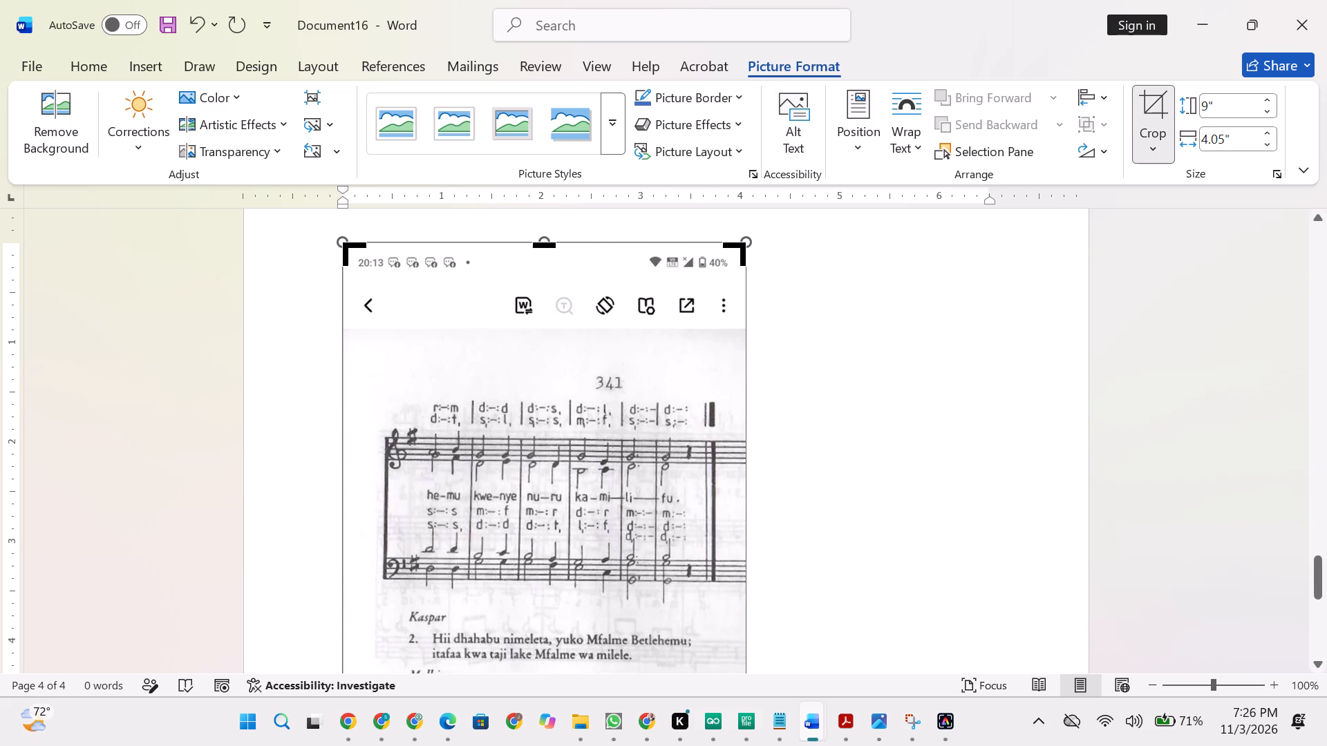
drag(547, 248, 577, 328)
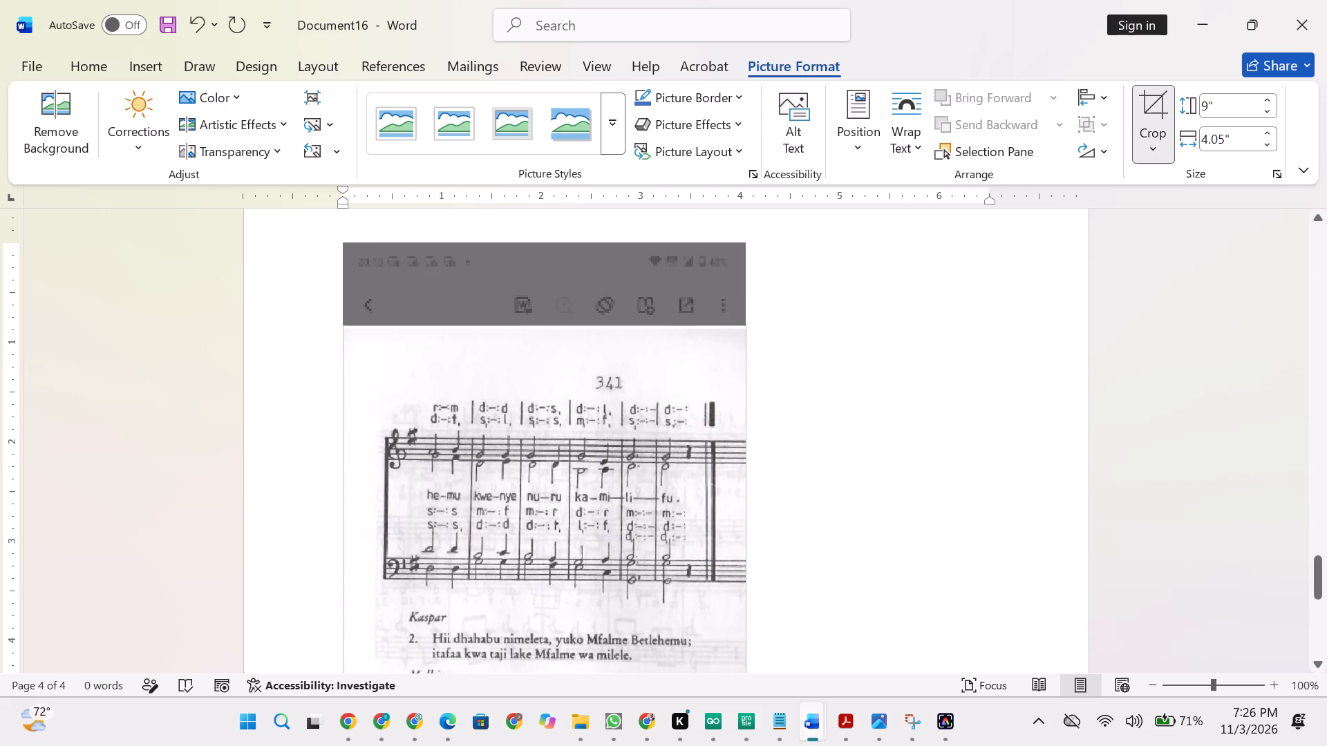
drag(577, 328, 578, 332)
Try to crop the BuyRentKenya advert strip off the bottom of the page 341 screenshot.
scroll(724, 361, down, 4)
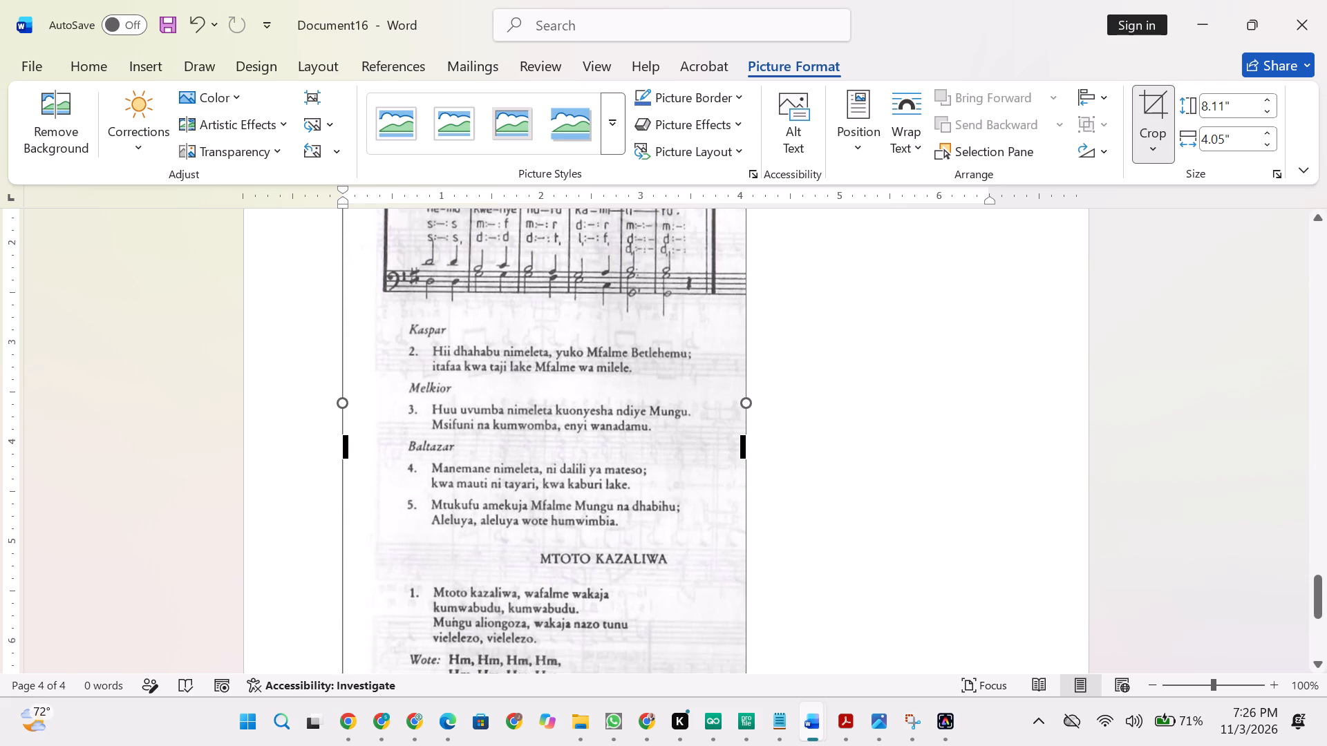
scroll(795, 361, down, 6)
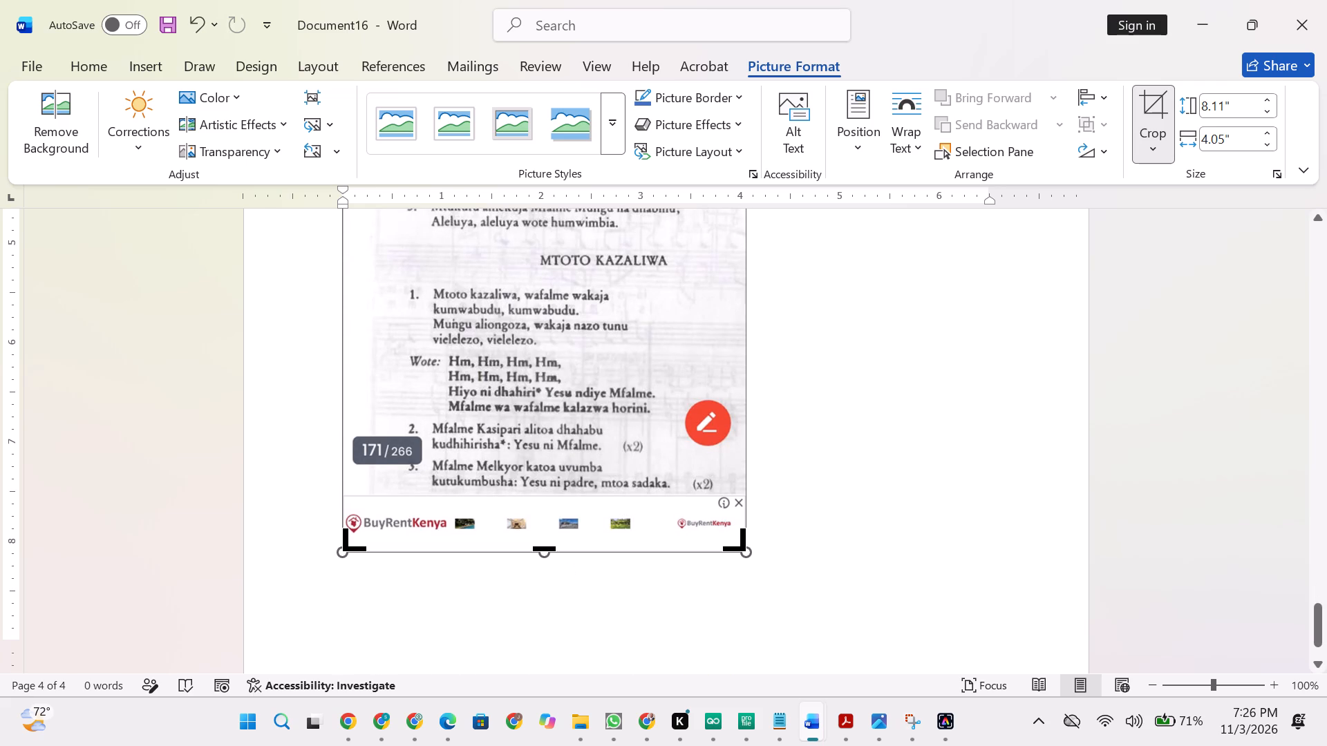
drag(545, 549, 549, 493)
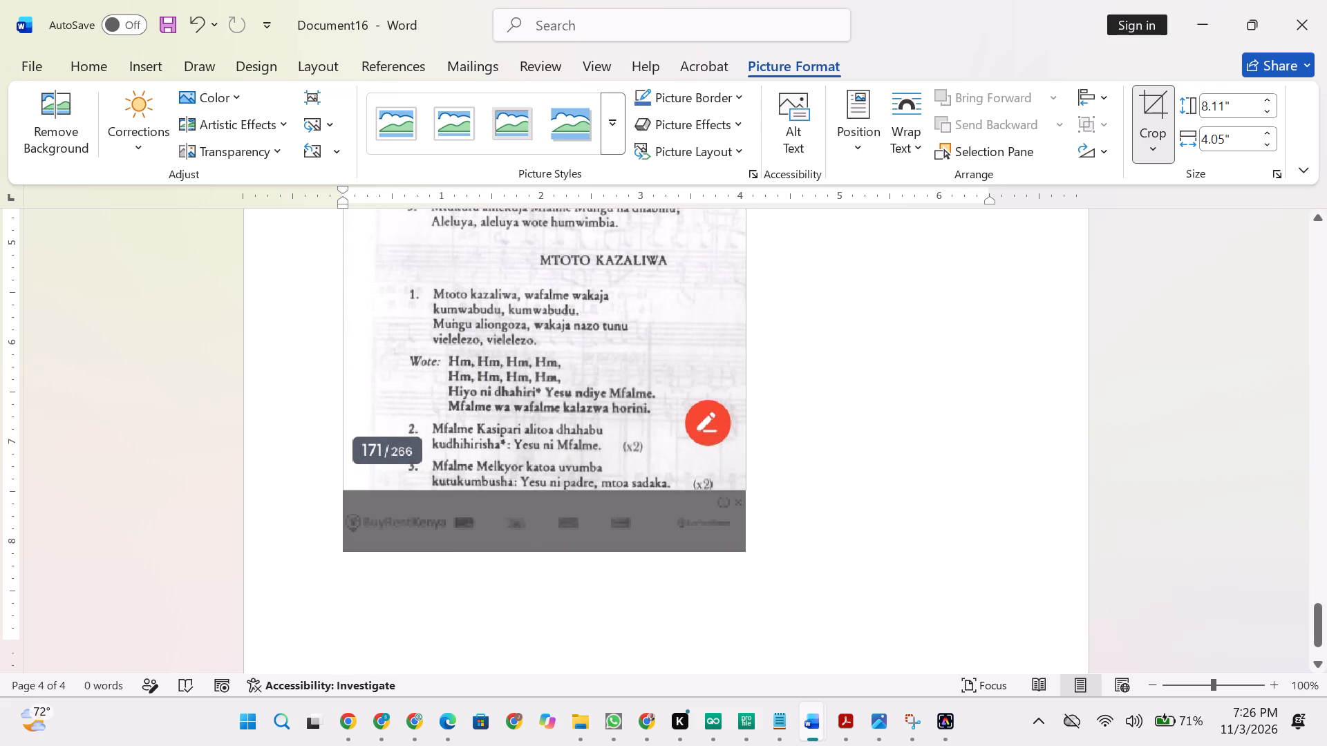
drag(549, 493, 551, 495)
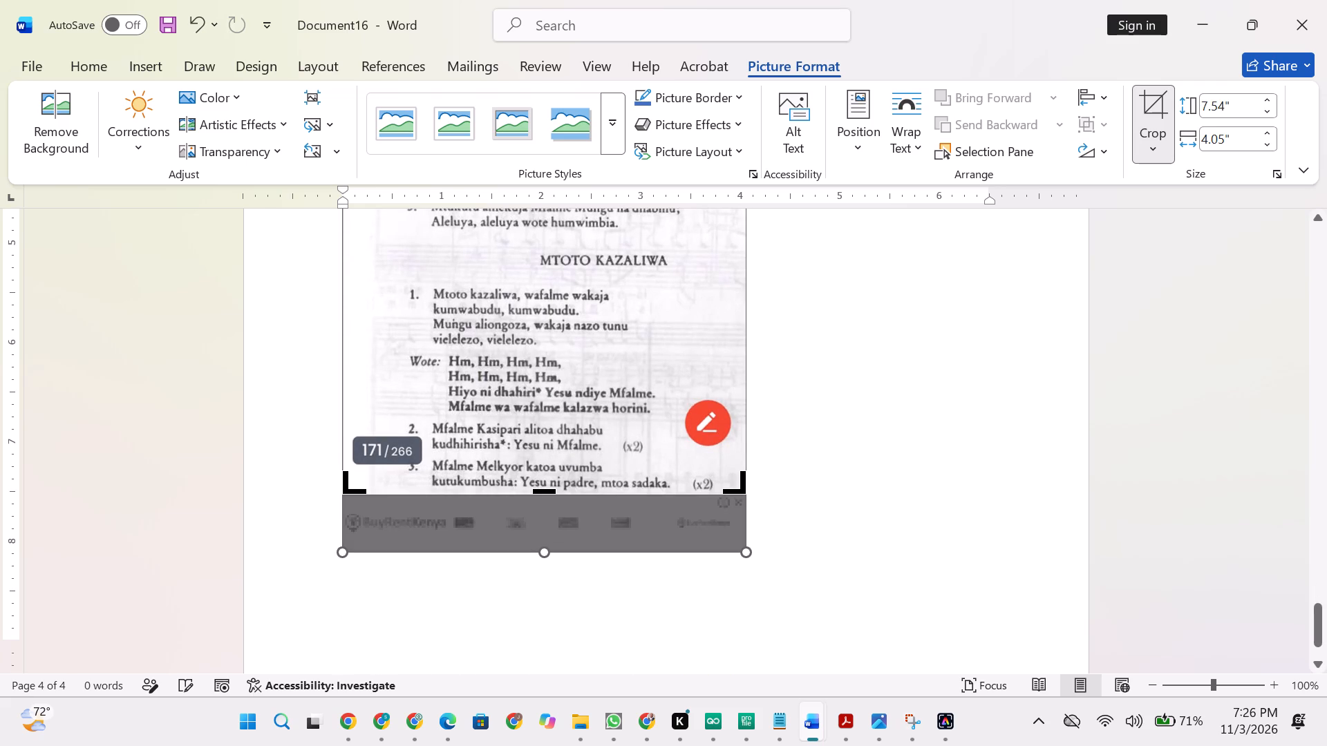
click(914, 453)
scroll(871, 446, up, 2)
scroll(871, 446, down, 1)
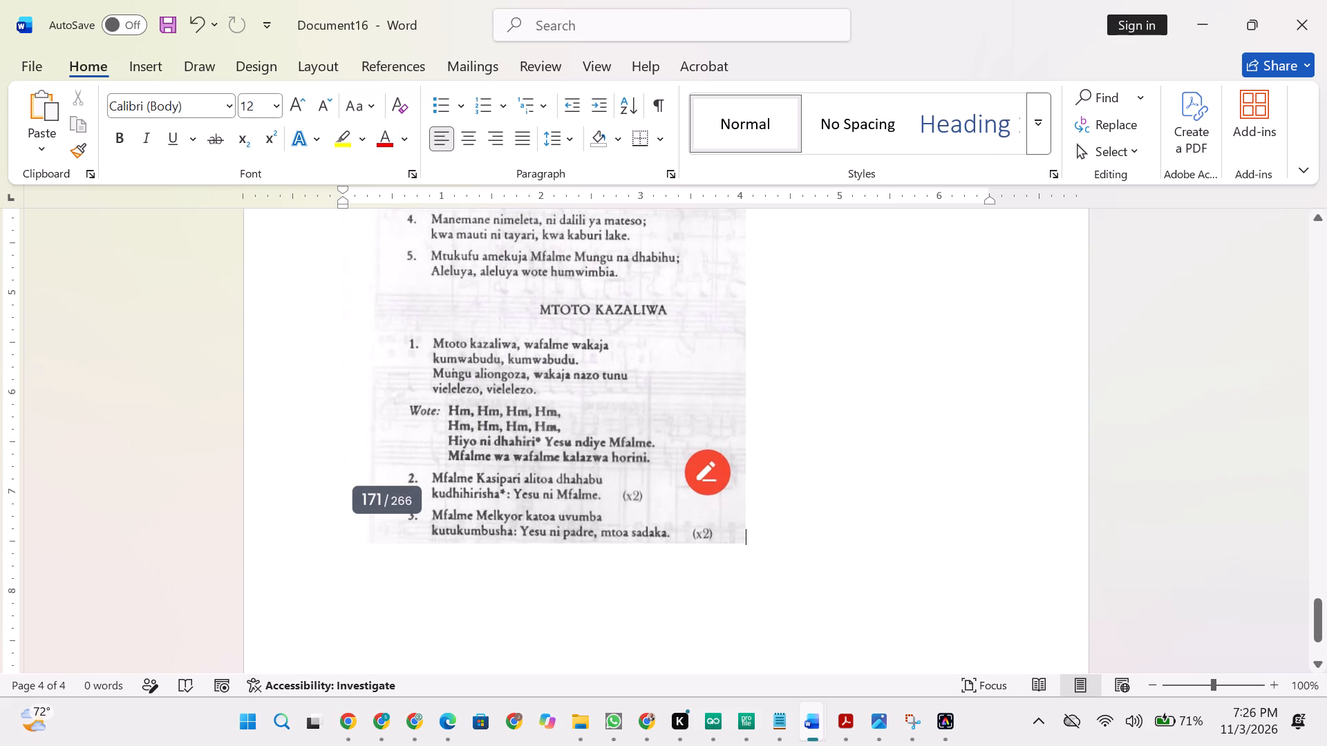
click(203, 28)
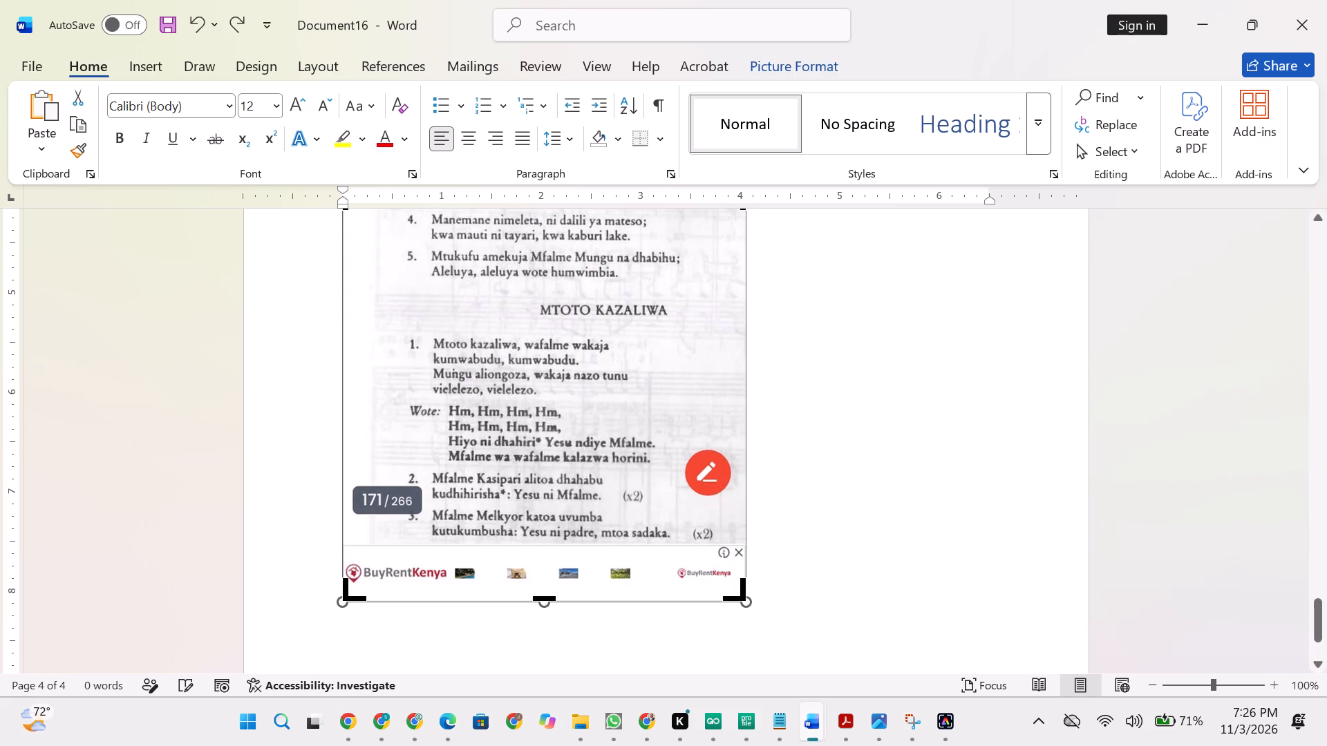
Crop the page 341 screenshot's bottom edge up to just above the BuyRentKenya advert strip.
scroll(657, 414, down, 2)
drag(546, 499, 553, 455)
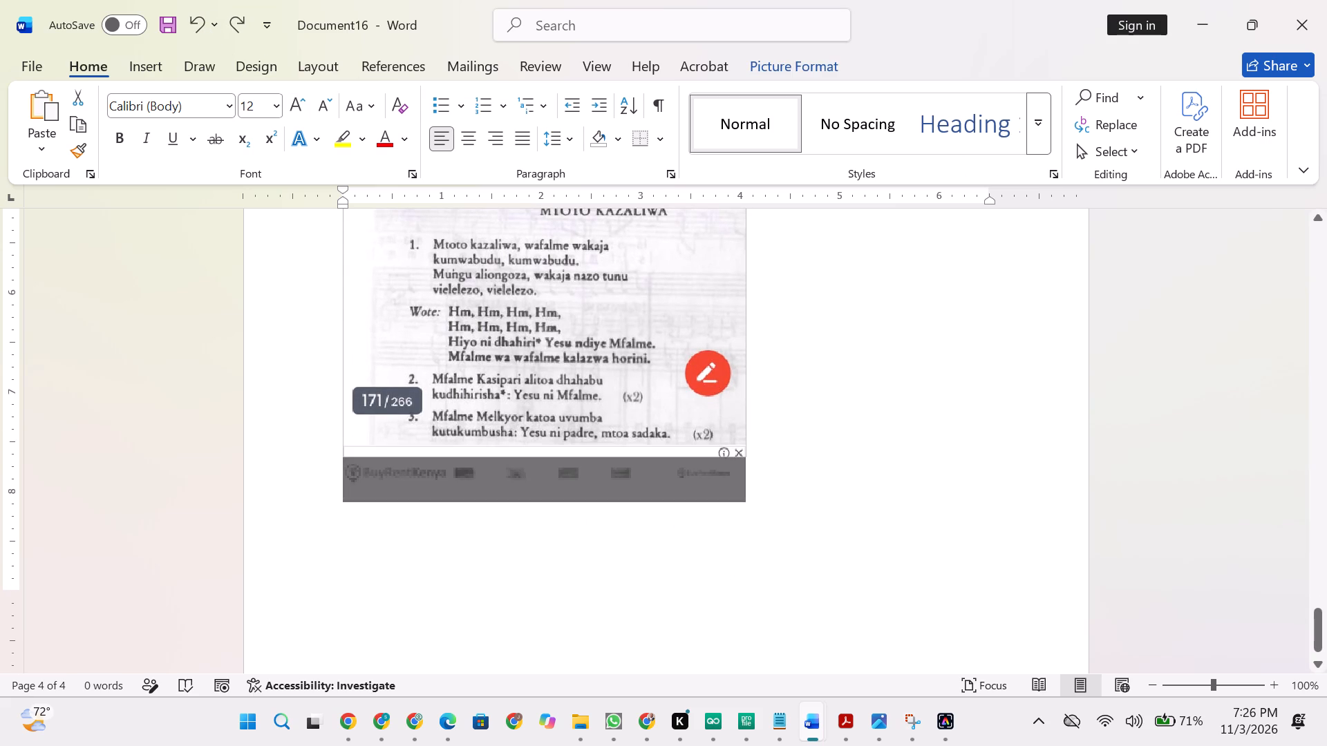
drag(553, 455, 552, 448)
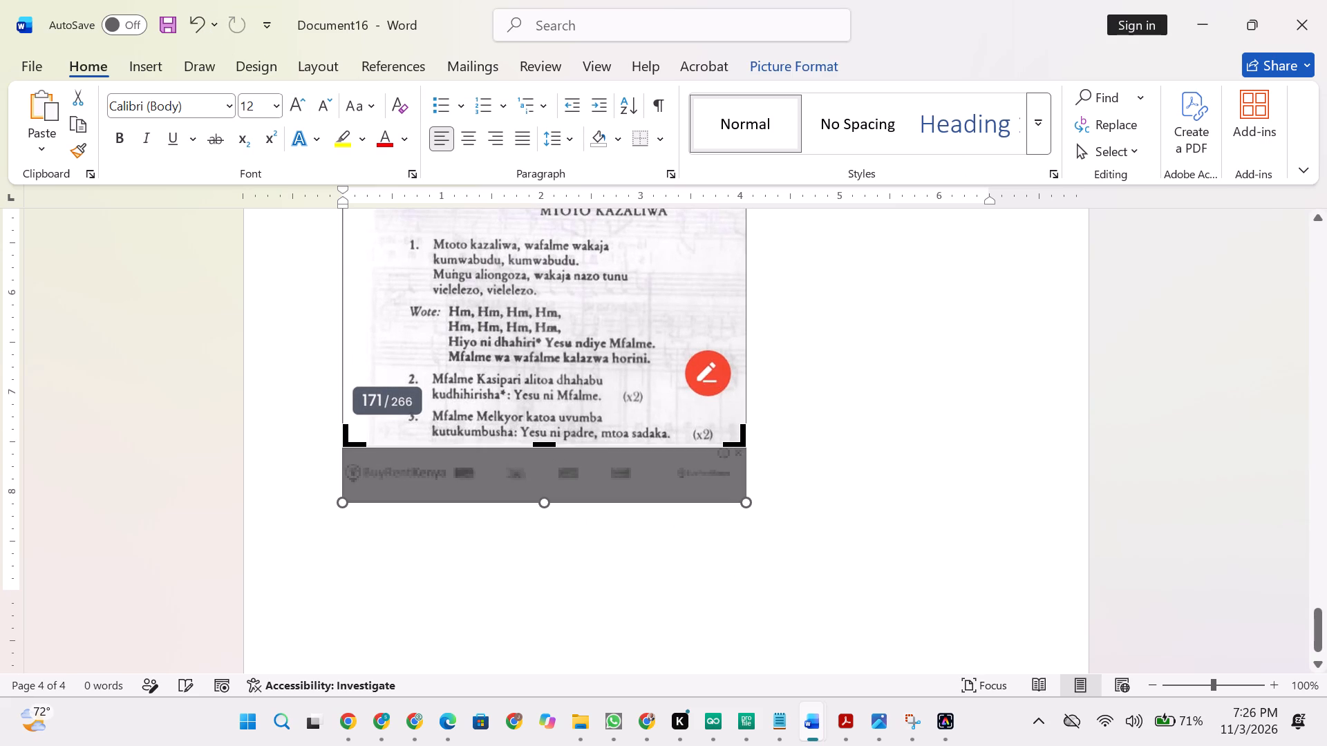
click(846, 498)
Centre the page 341 picture horizontally and enlarge it proportionally towards the page margins.
click(576, 400)
scroll(798, 533, up, 3)
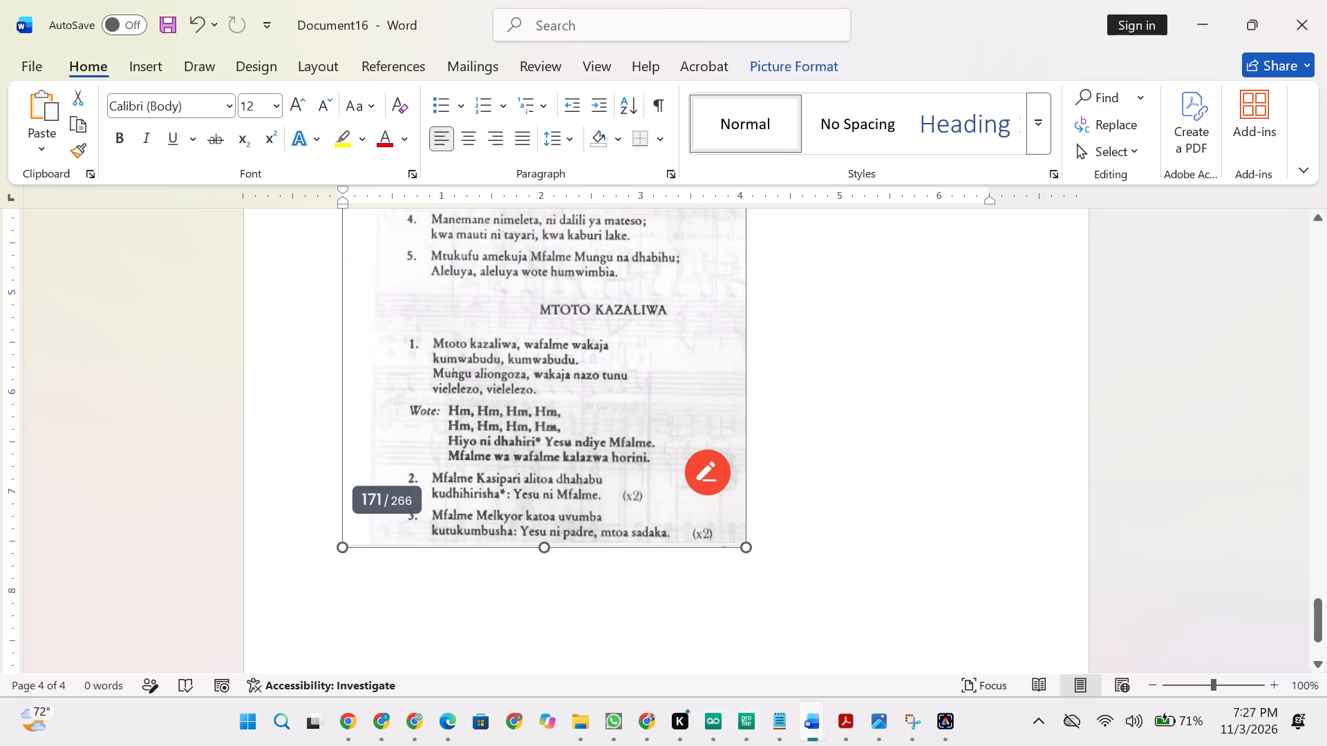
scroll(800, 542, up, 11)
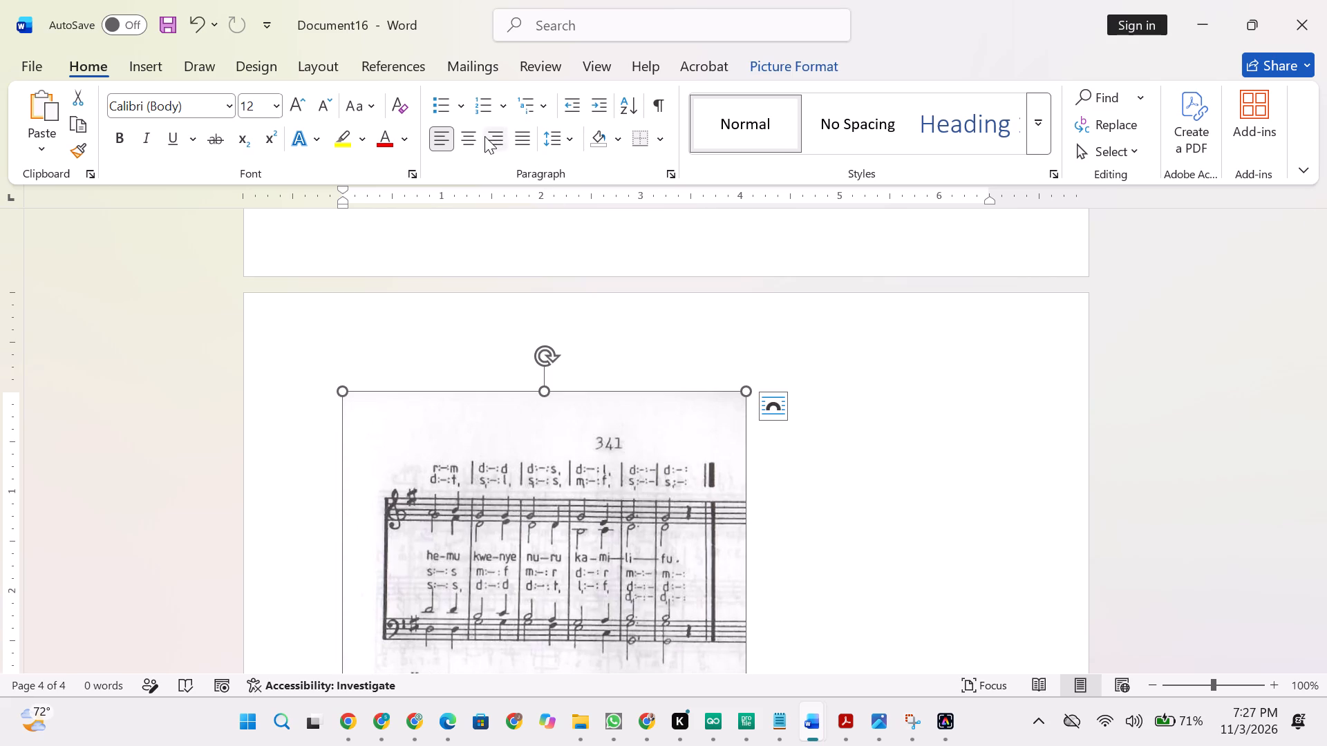
click(476, 137)
click(663, 452)
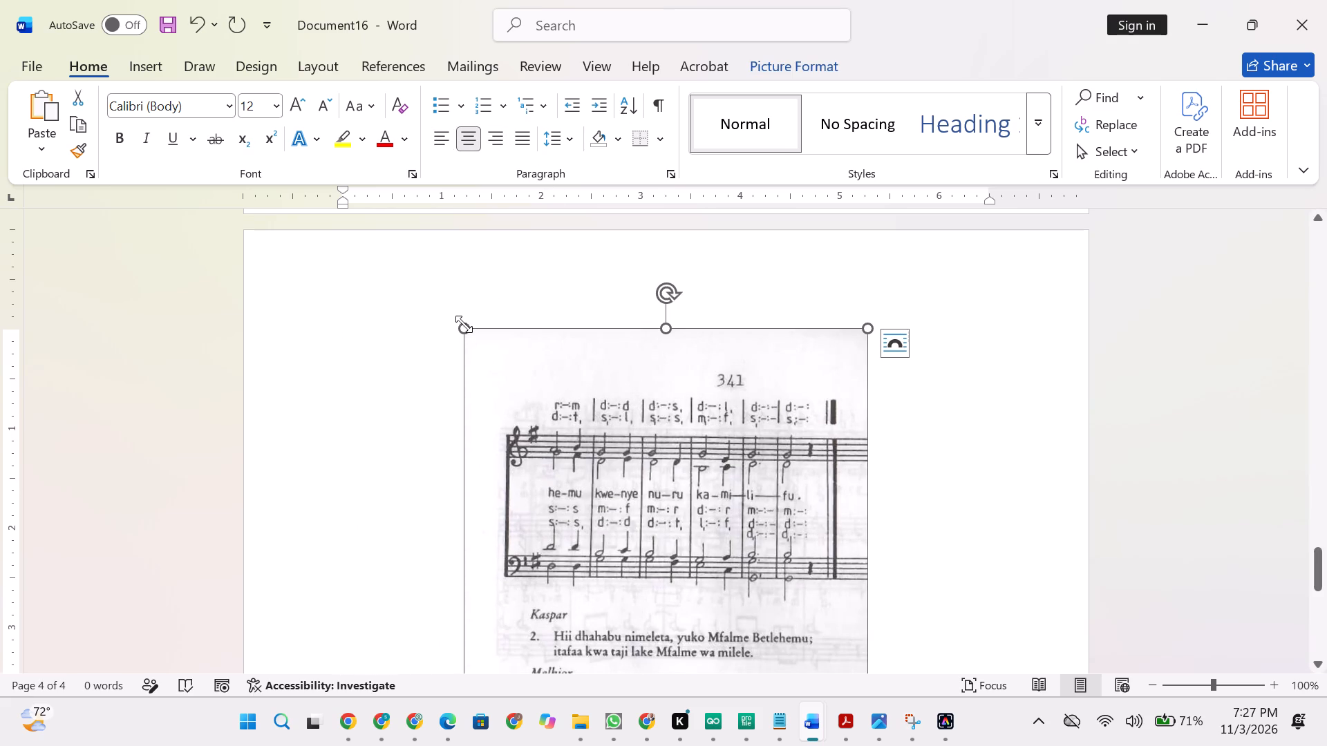
drag(460, 325, 355, 294)
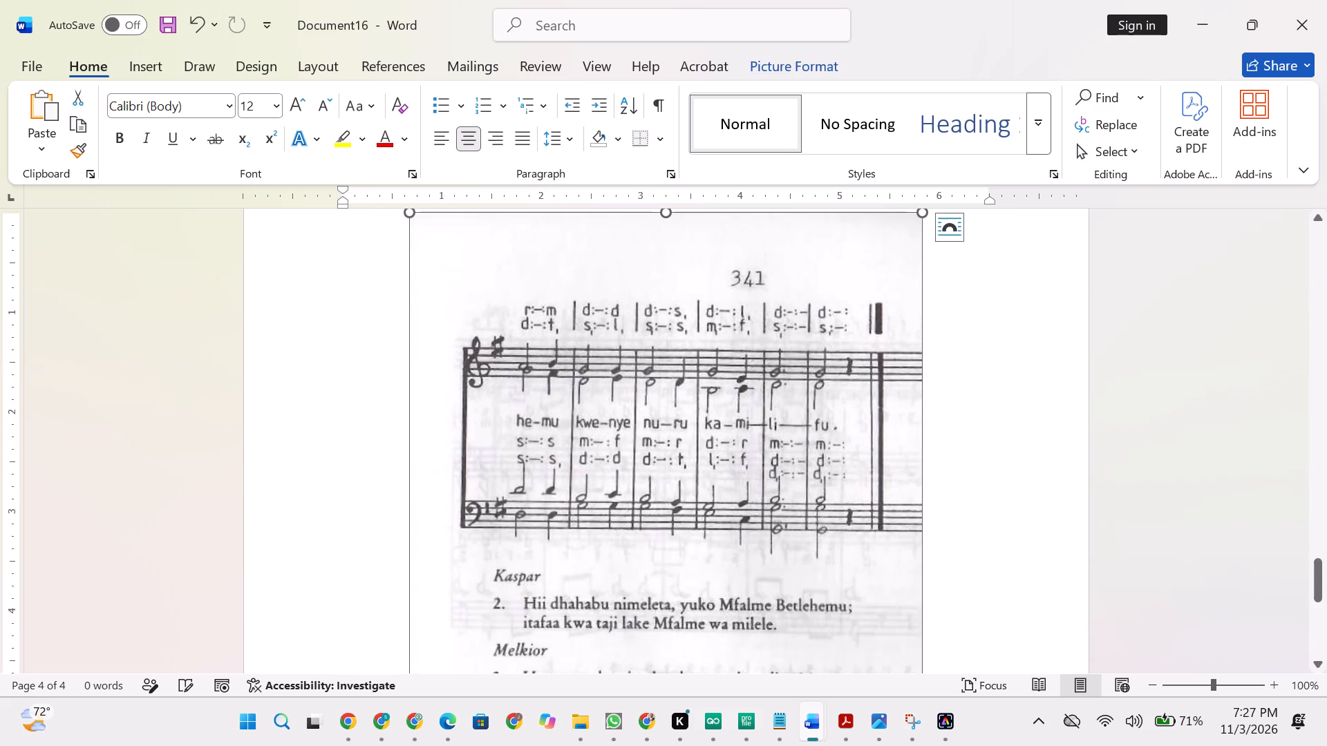
Reduce the document's bottom margin until it almost reaches the lower edge of the page.
scroll(746, 382, down, 14)
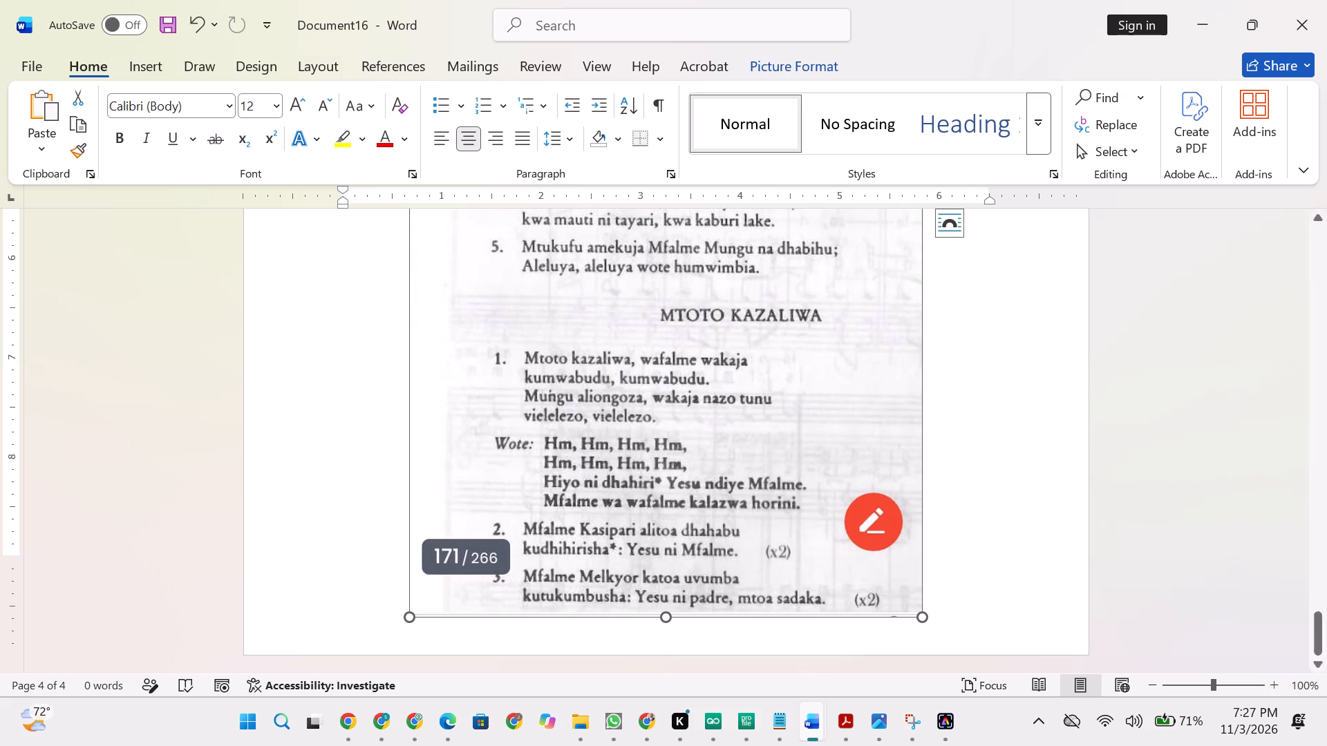
drag(12, 555, 32, 643)
Shrink the page 341 picture slightly, in proportion, to leave some blank space beneath it on the page.
scroll(225, 618, up, 4)
scroll(325, 582, up, 5)
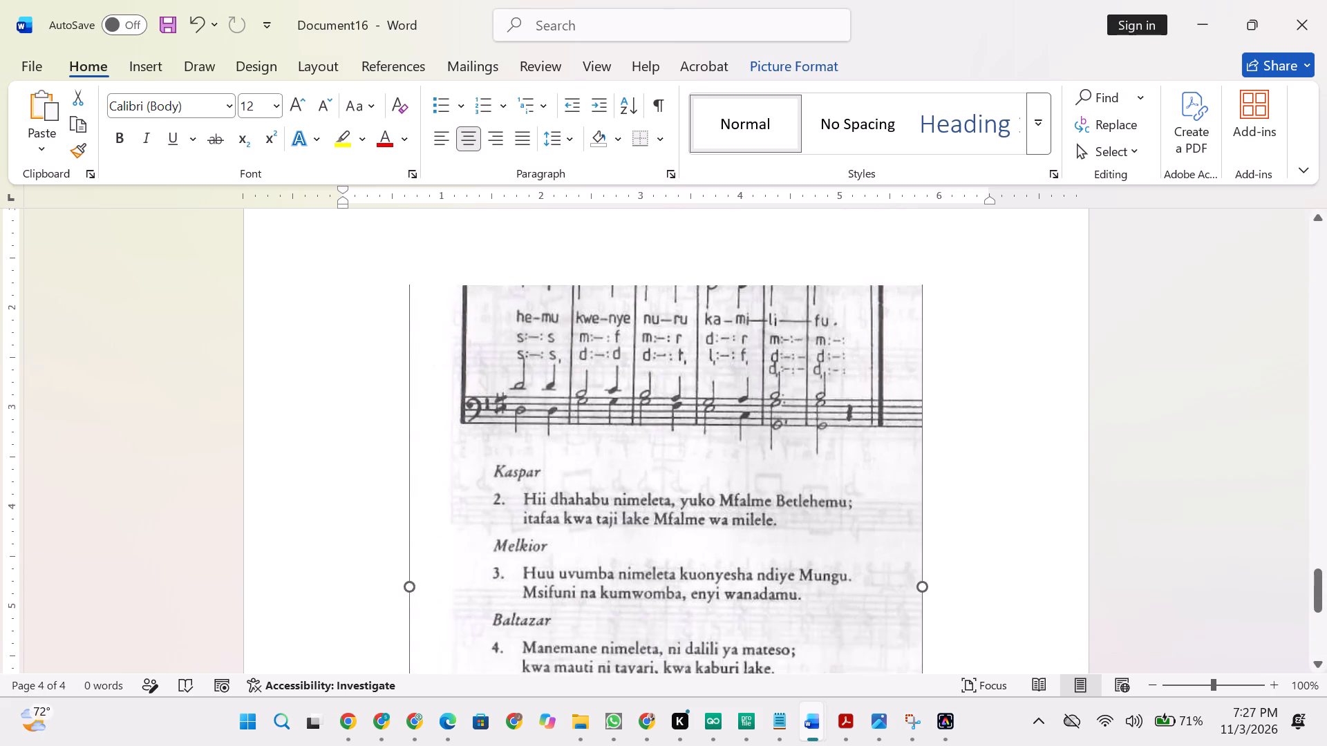
scroll(326, 582, up, 1)
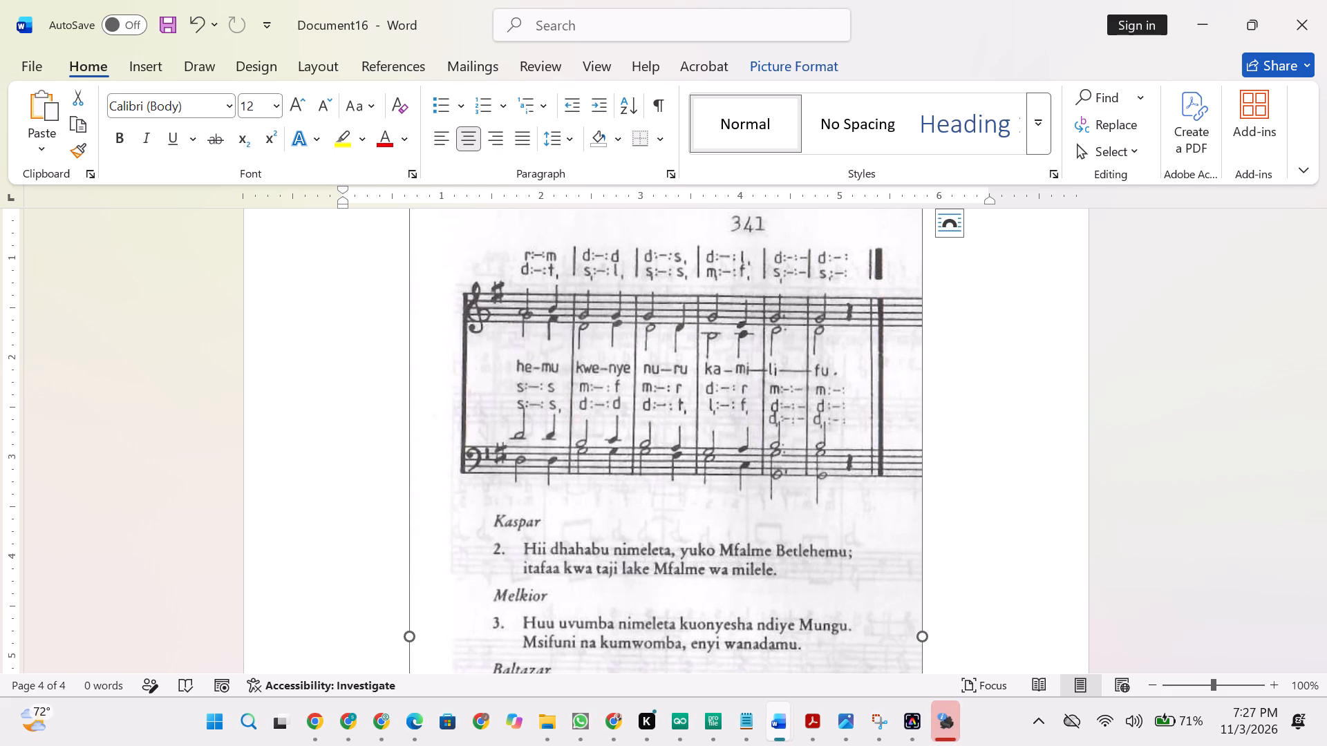
scroll(588, 368, down, 15)
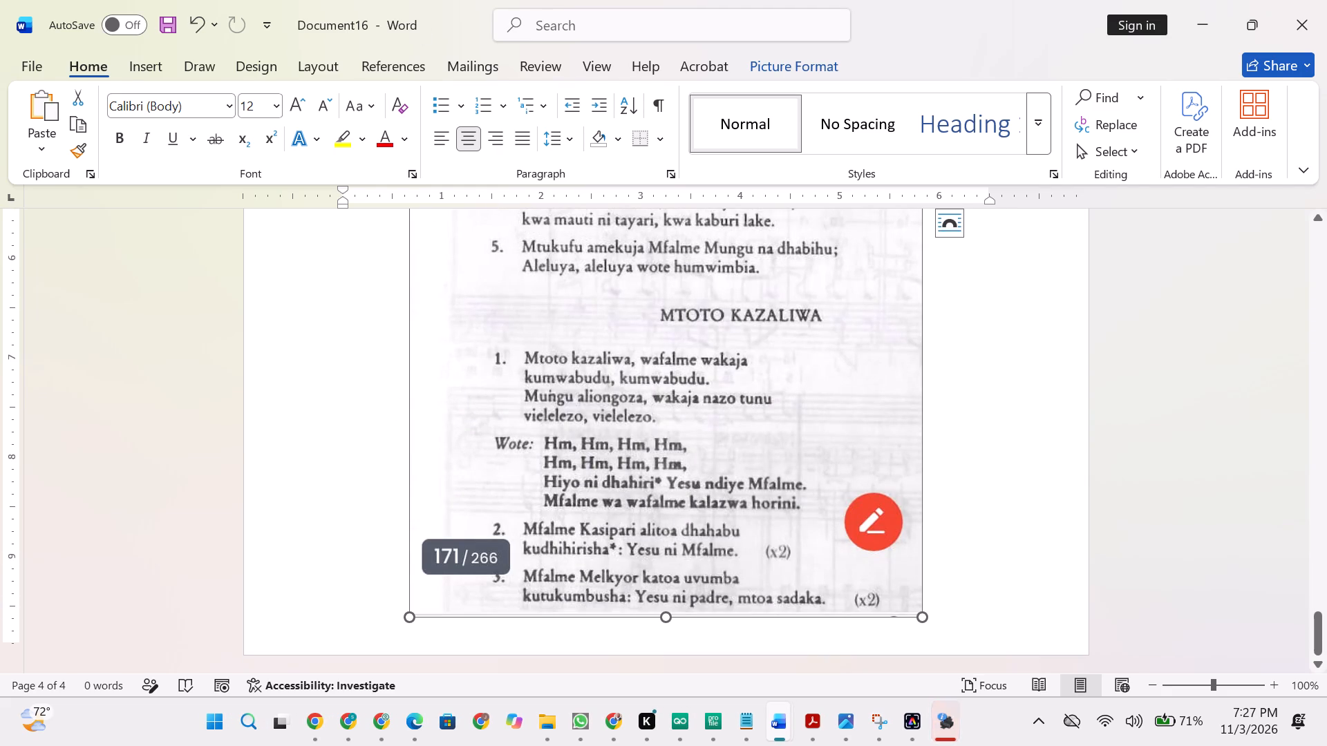
drag(922, 622, 892, 534)
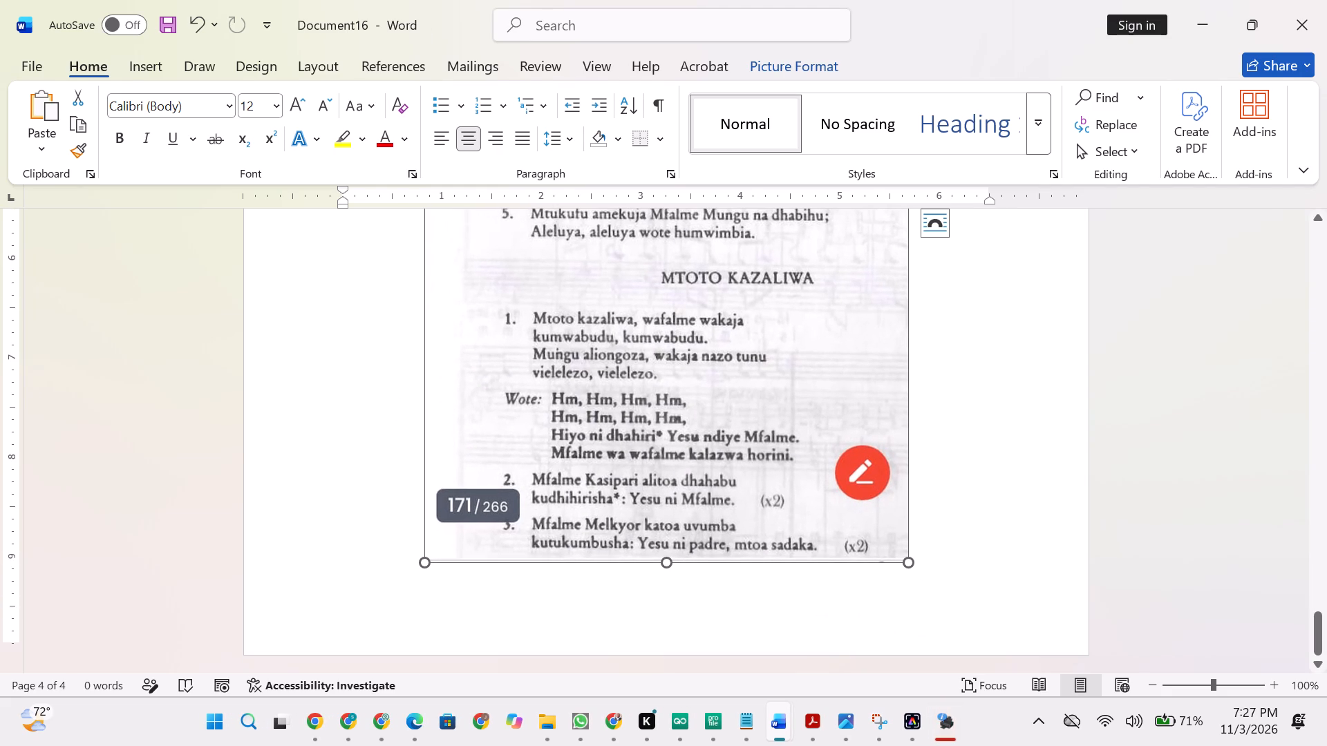
scroll(887, 531, down, 6)
Crop the phone status bar and app header off the top of the JONGEENI, WAKRISTU page 316 screenshot, leaving it about 8.2 inches high.
scroll(927, 613, up, 20)
scroll(927, 613, up, 5)
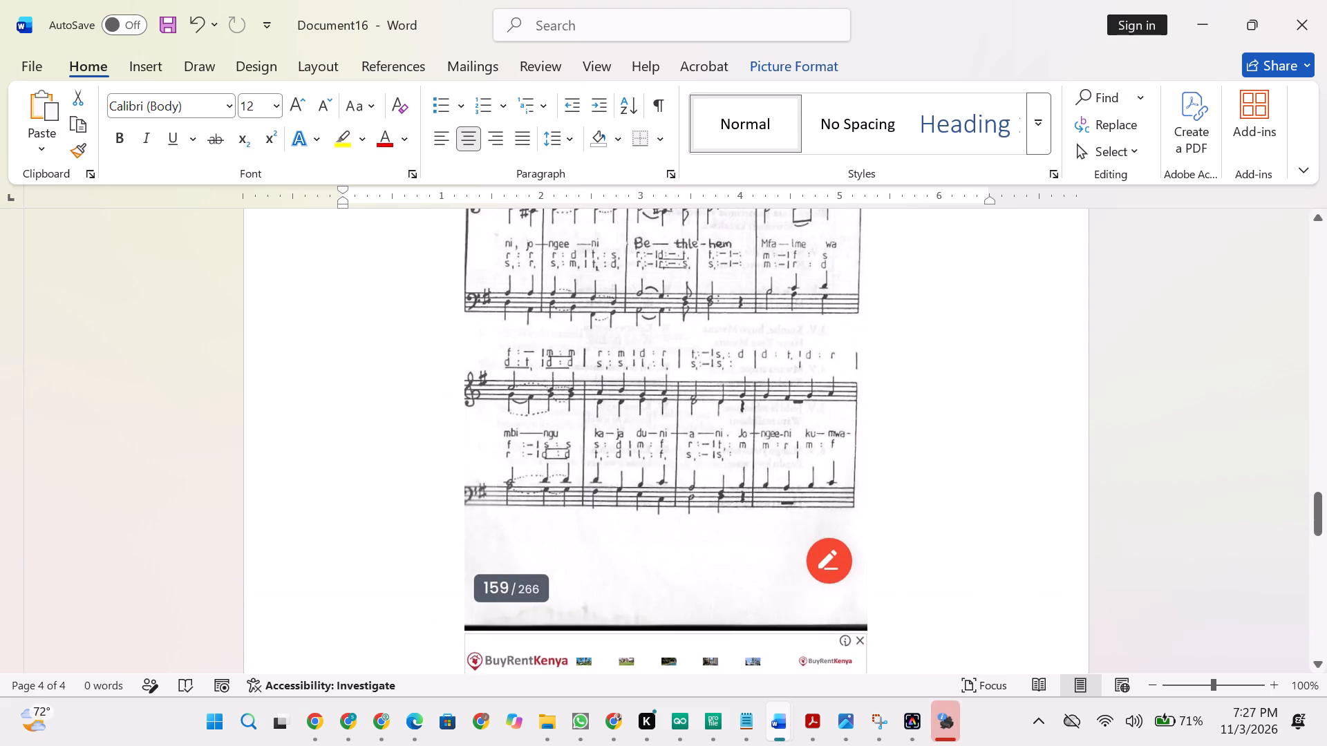
double_click(764, 456)
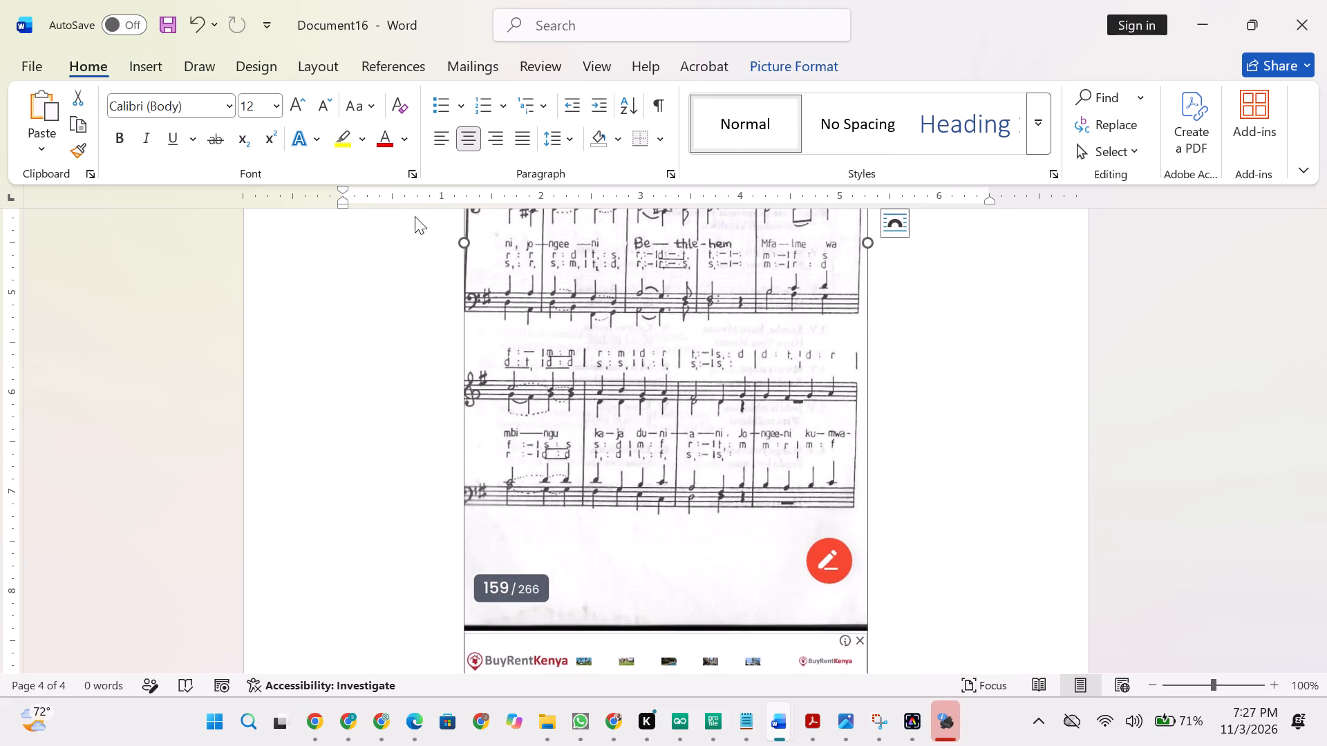
scroll(769, 329, up, 4)
click(769, 60)
scroll(689, 272, up, 6)
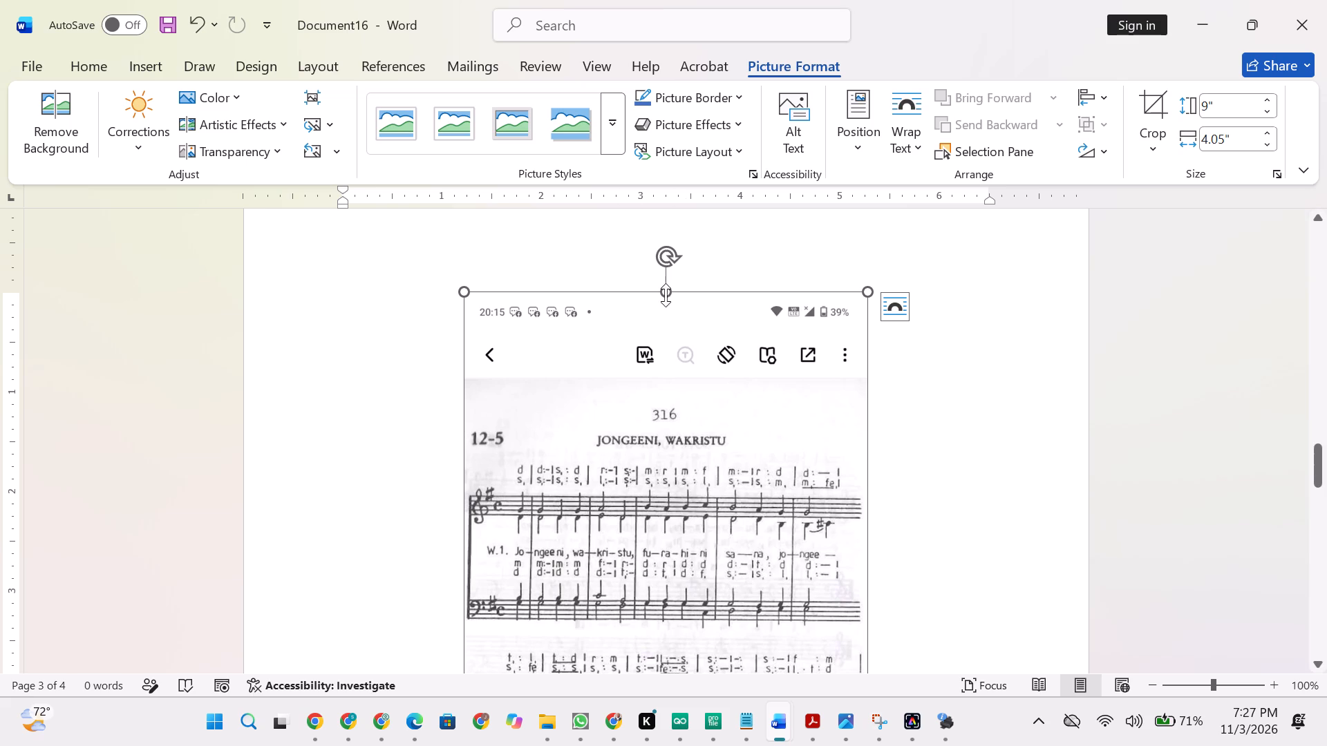
click(1160, 106)
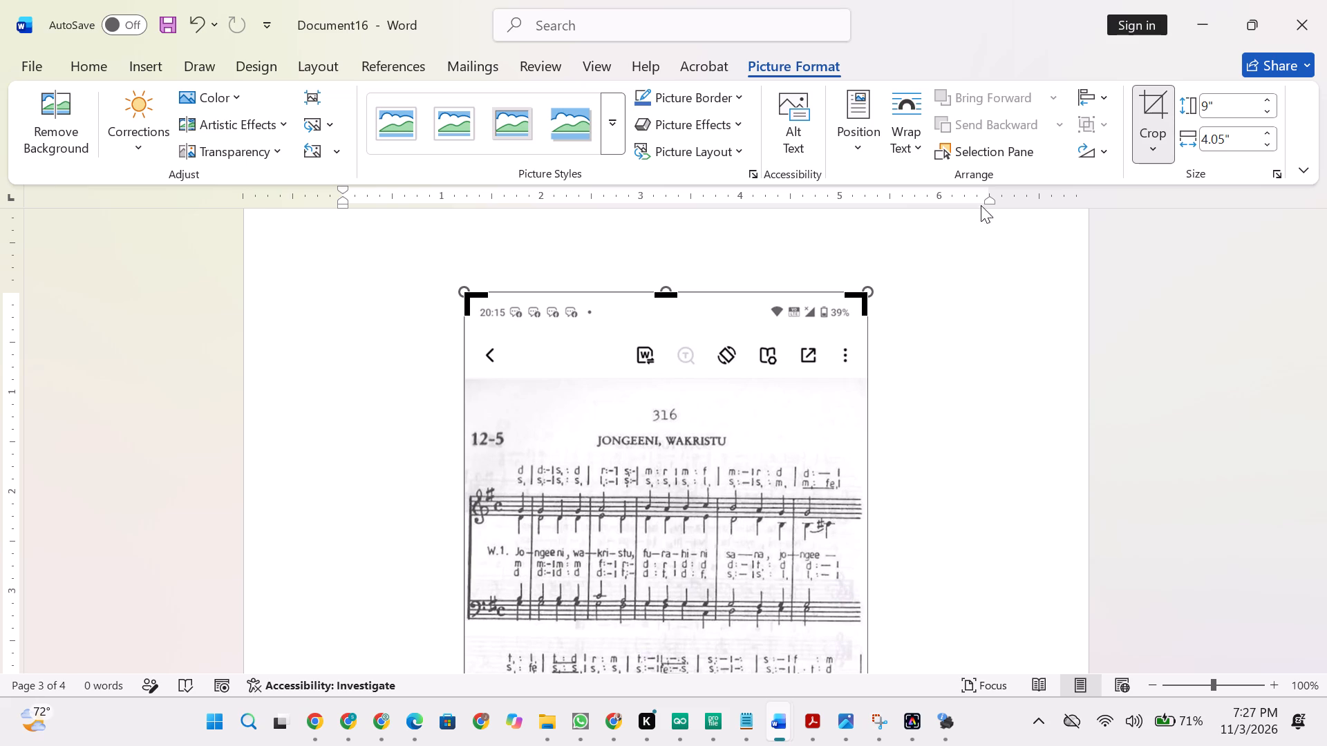
drag(666, 295, 693, 370)
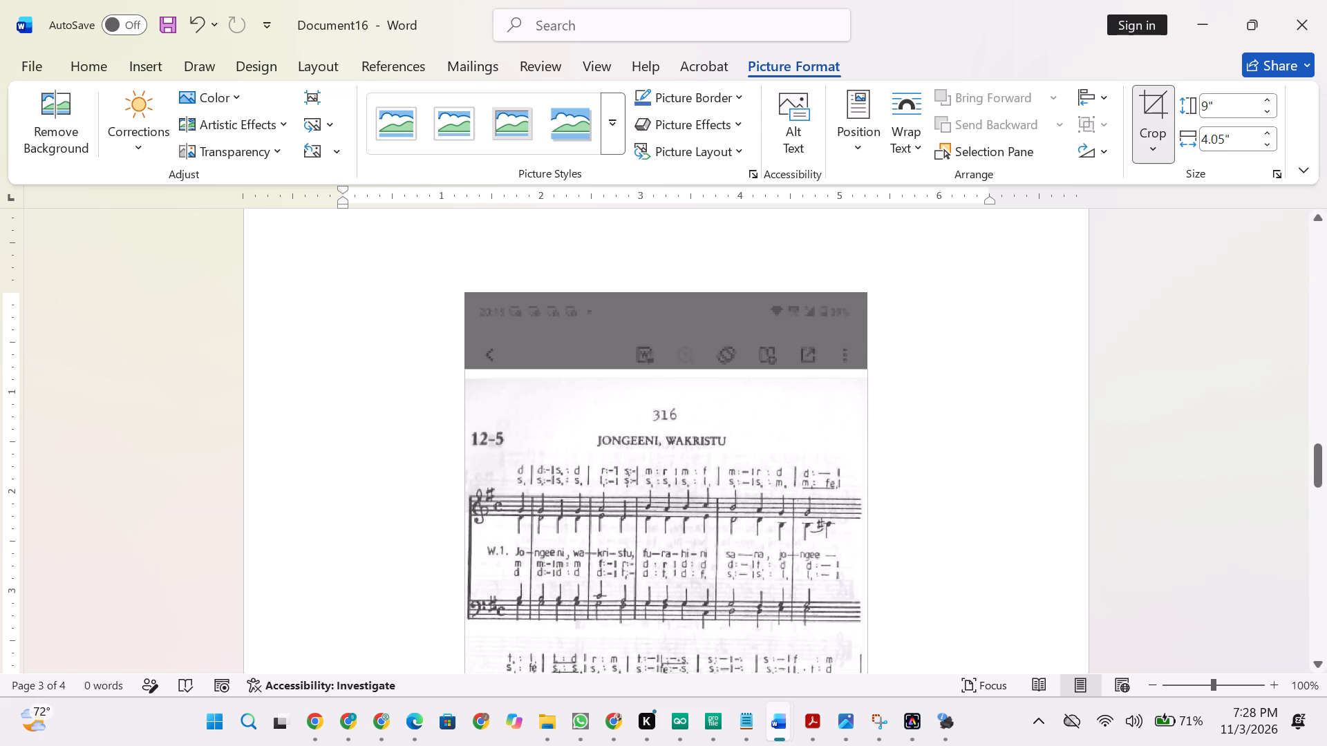
drag(693, 370, 693, 376)
click(965, 358)
Crop the BuyRentKenya advert strip off the bottom of the page 316 screenshot, up to the black line.
scroll(816, 340, down, 4)
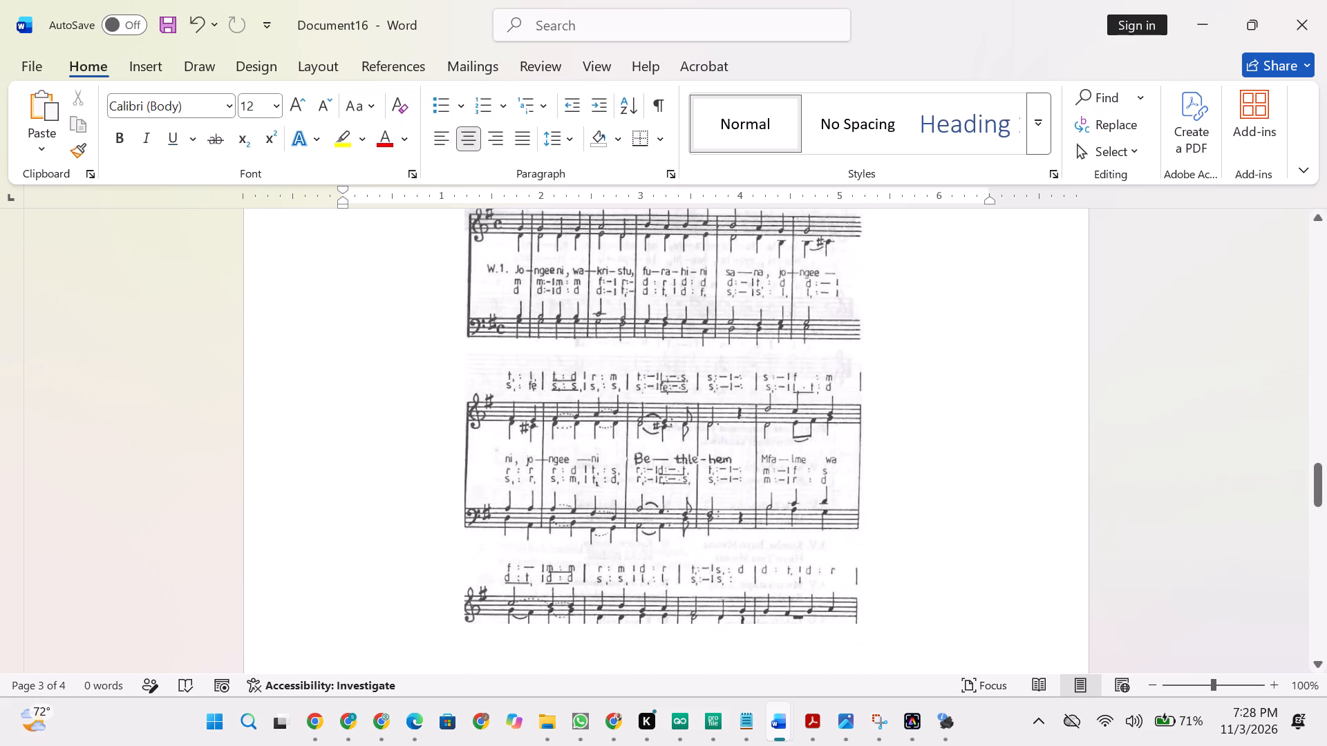
click(703, 372)
scroll(828, 384, down, 5)
scroll(875, 573, down, 4)
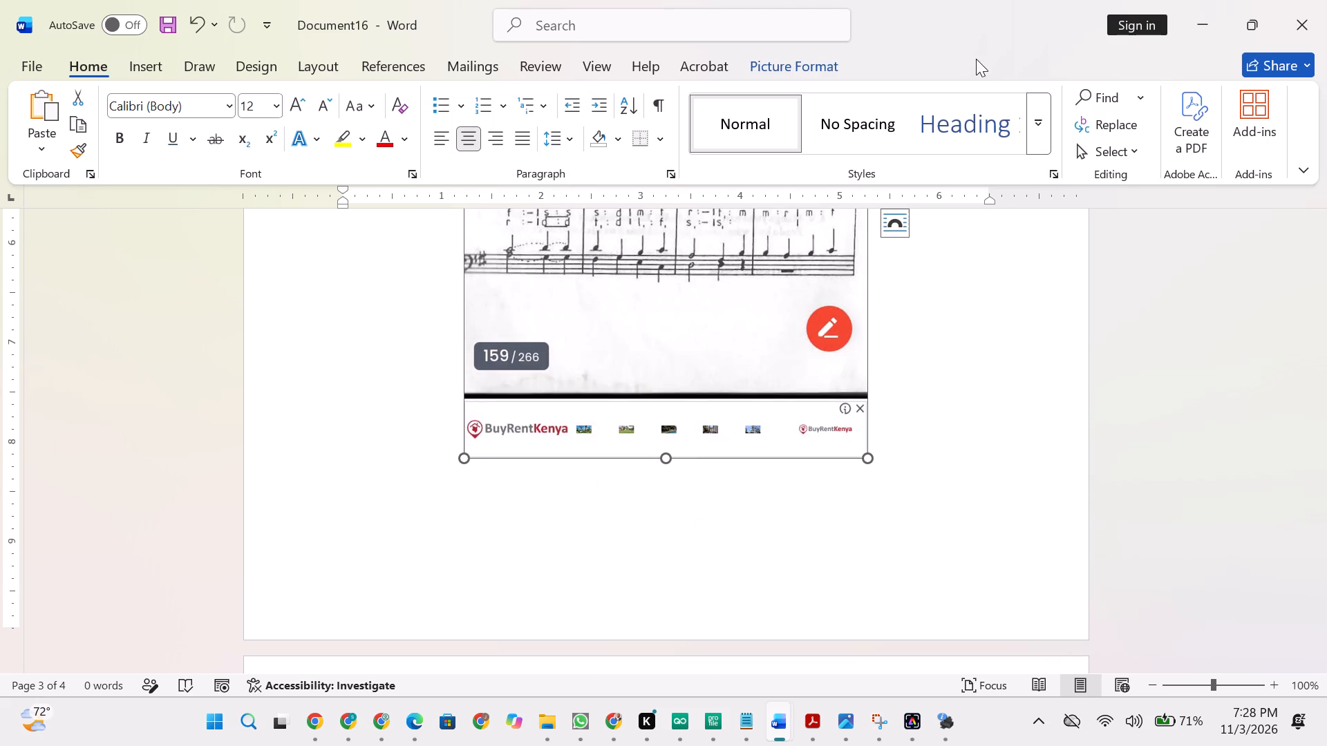
click(789, 73)
click(1143, 111)
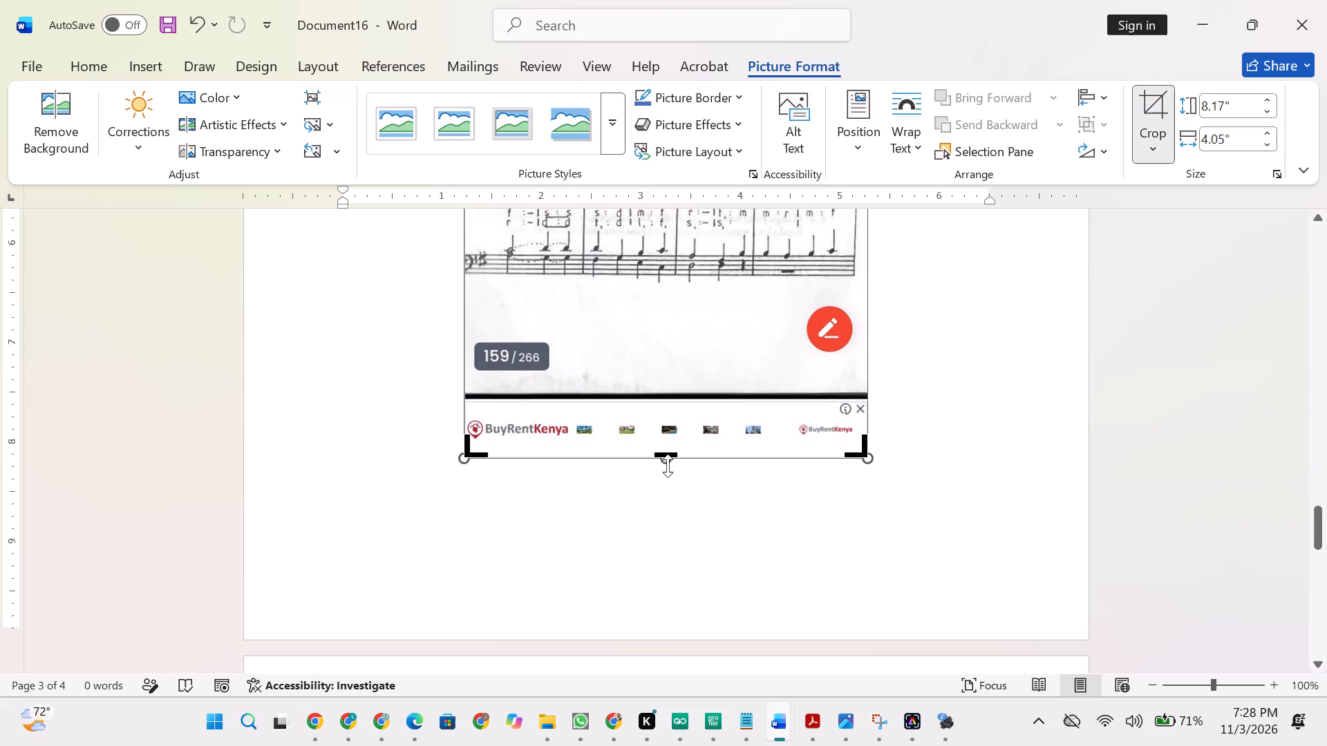
drag(670, 457, 676, 405)
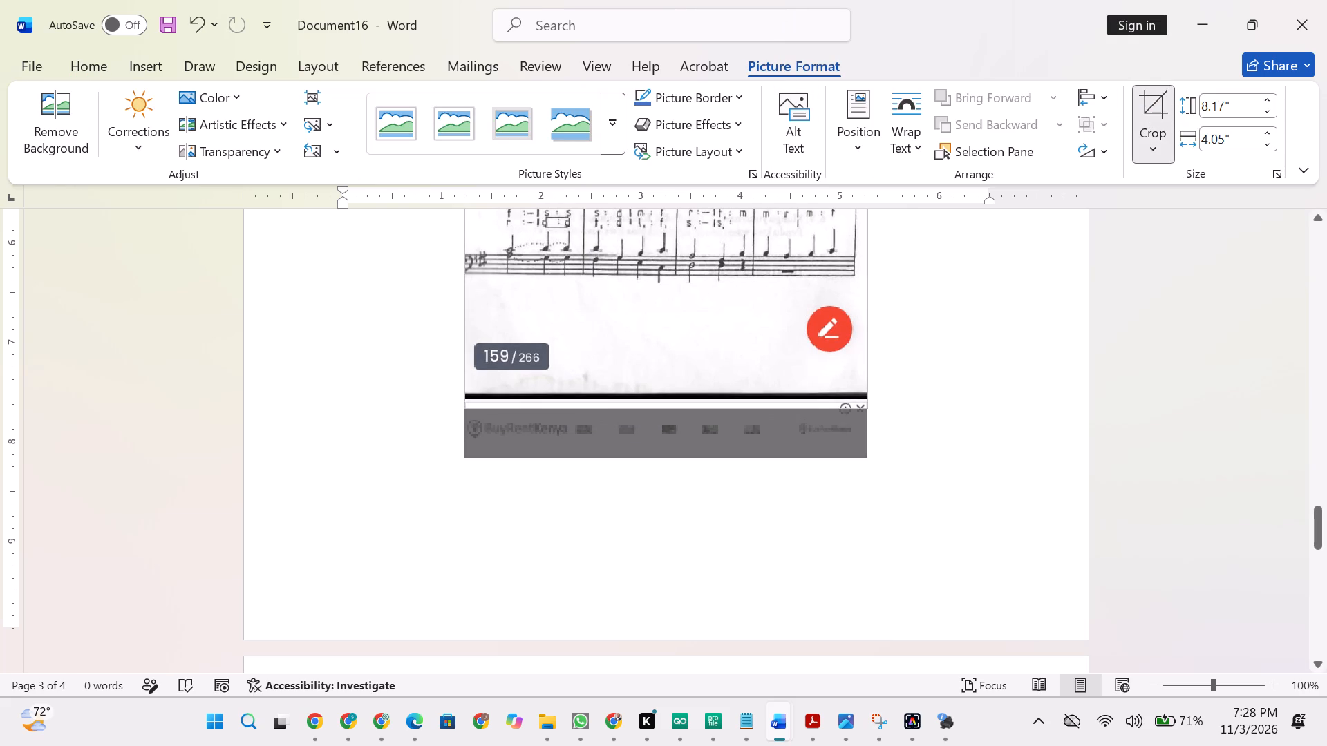
drag(676, 405, 677, 396)
click(985, 405)
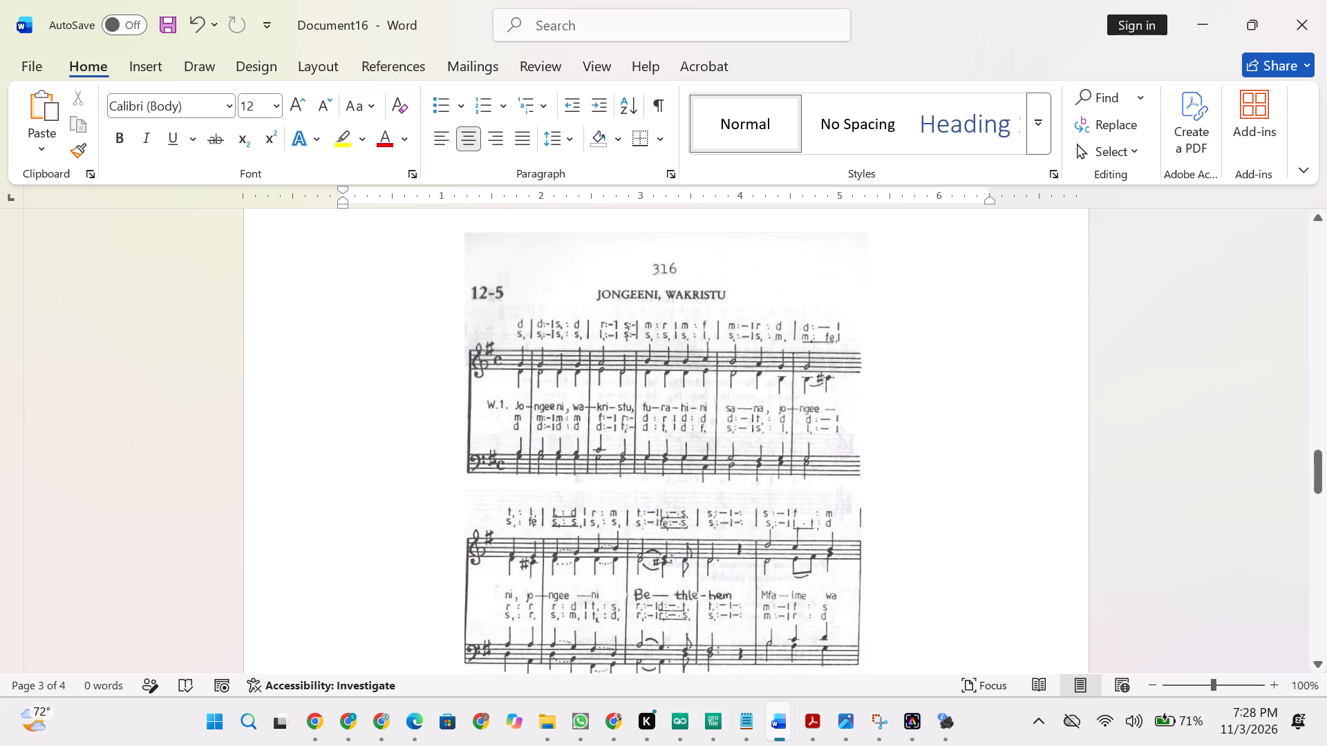
scroll(904, 414, down, 4)
scroll(904, 414, up, 12)
click(681, 295)
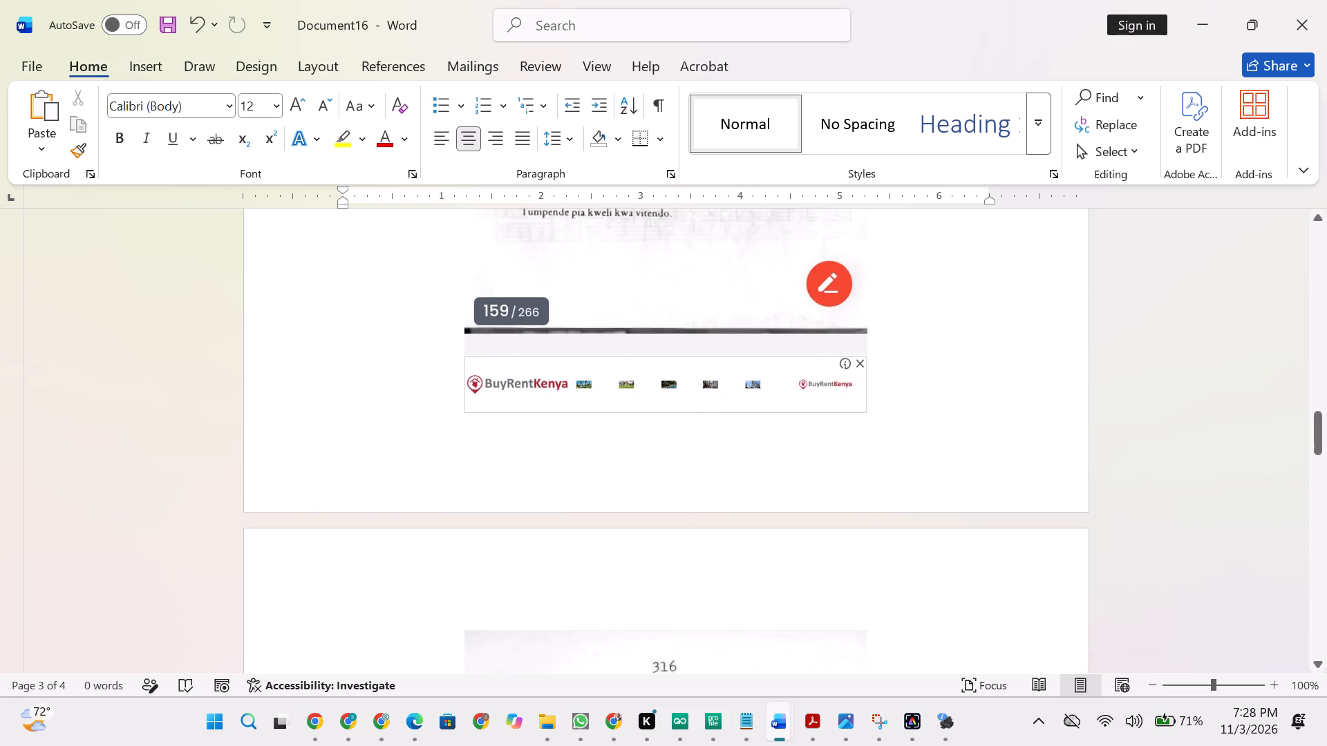
scroll(735, 318, up, 12)
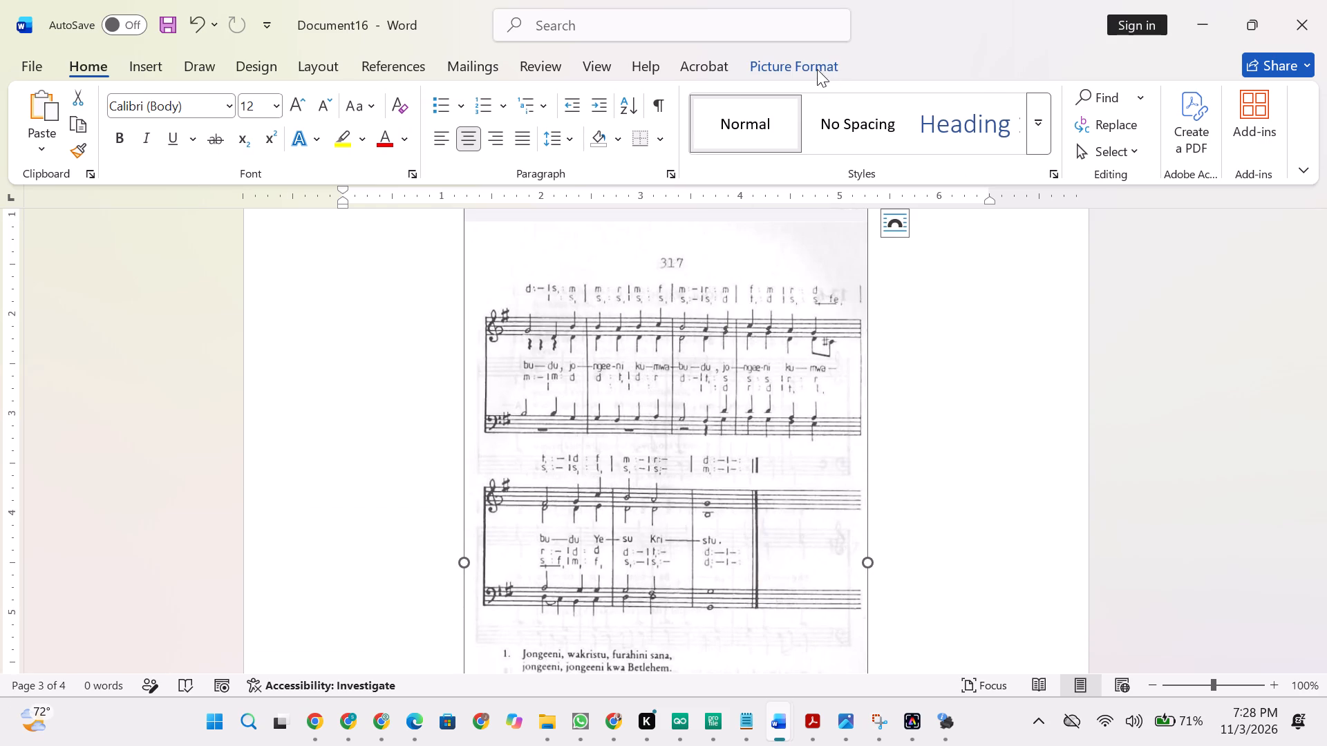
click(812, 66)
scroll(740, 261, up, 2)
click(1156, 113)
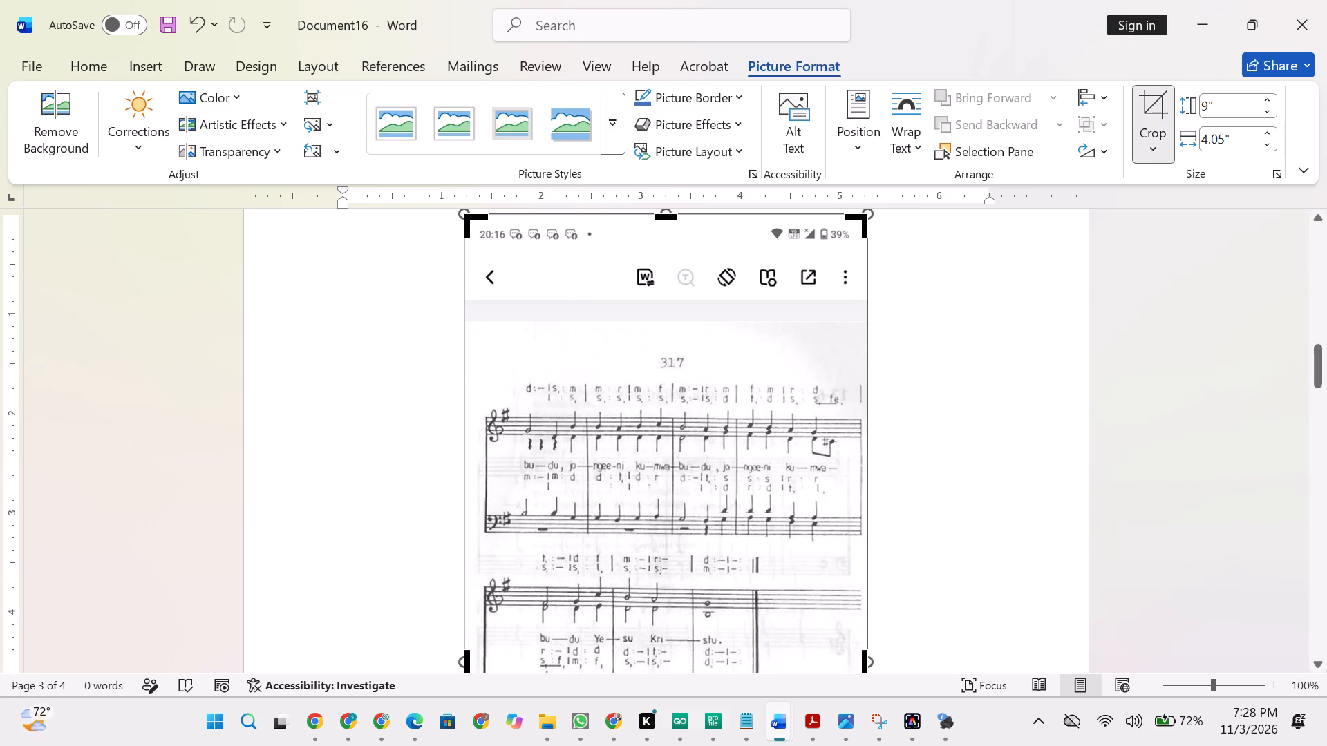
Switch to EPSON Status Monitor 3 and cancel the stalled TU WAFALME TUMELETA.pdf print job.
click(957, 723)
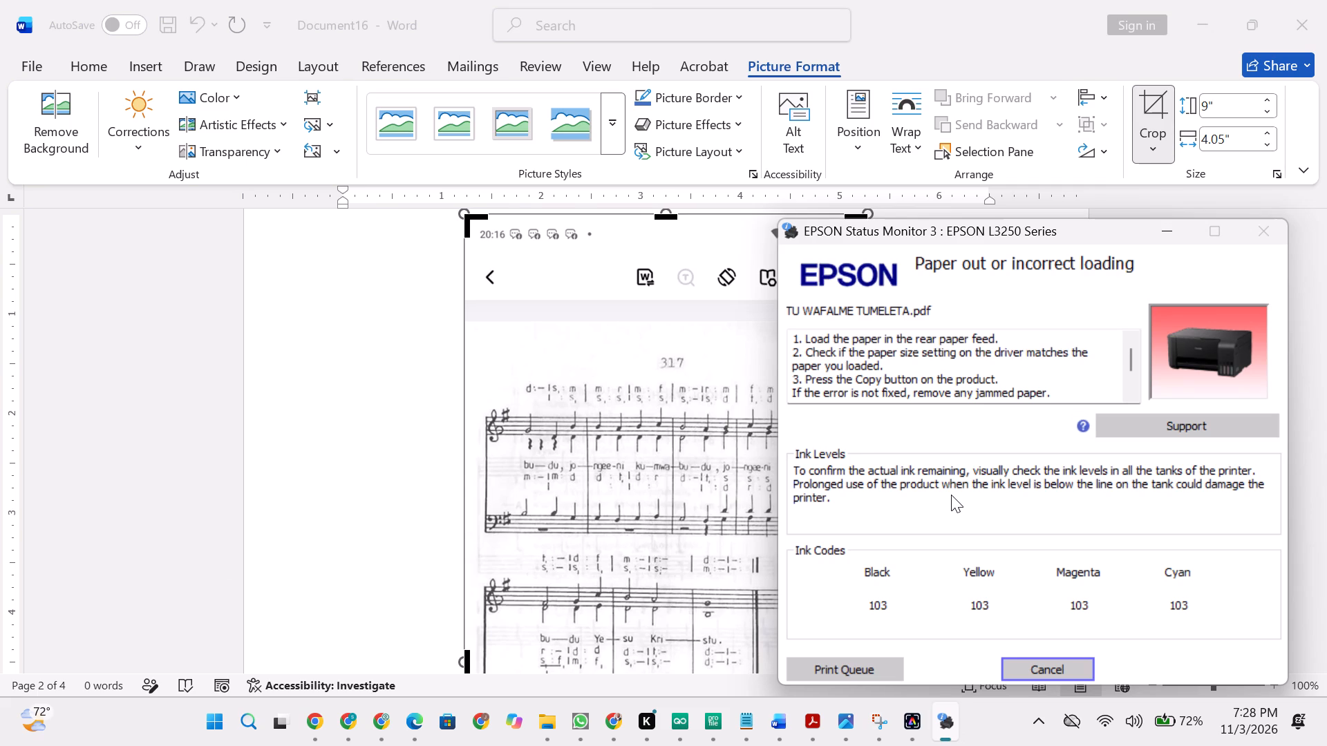
click(1050, 667)
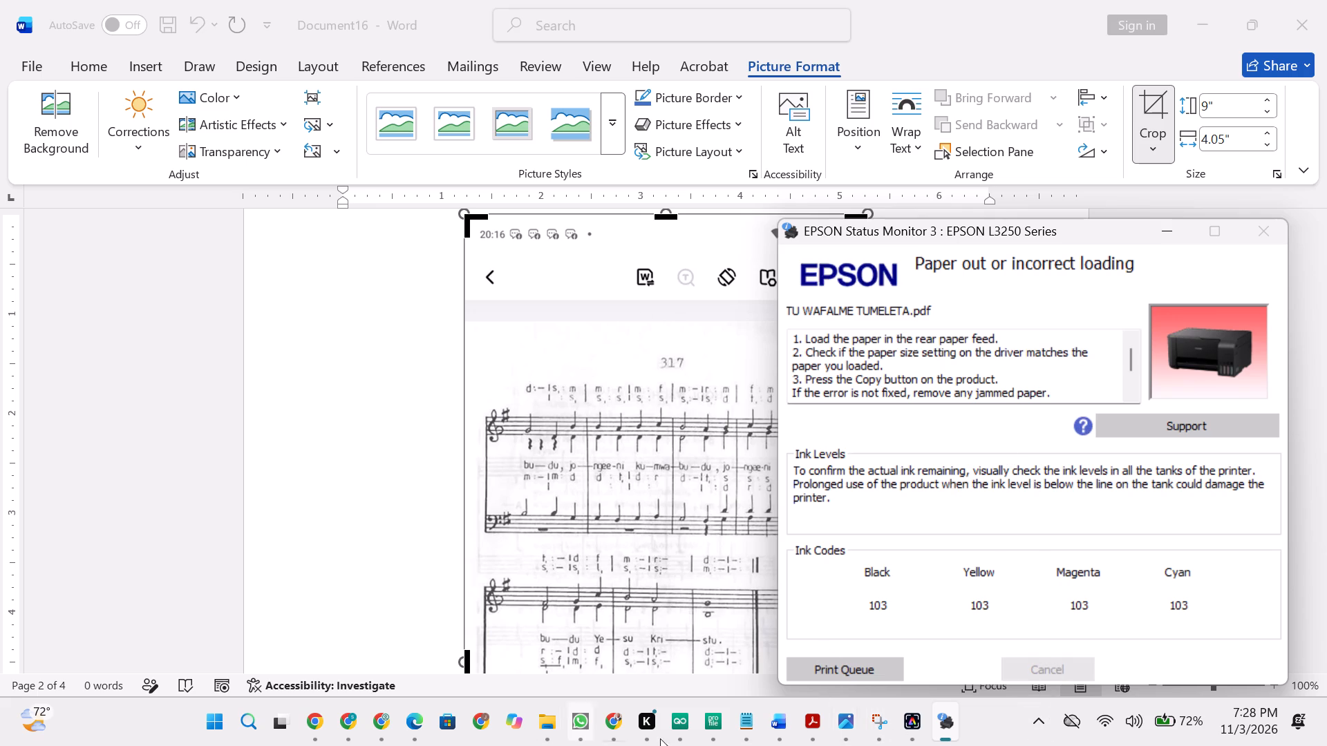
Switch to Adobe Acrobat and print 2 copies of TU WAFALME TUMELETA.pdf on the EPSON L3250 Series.
click(802, 720)
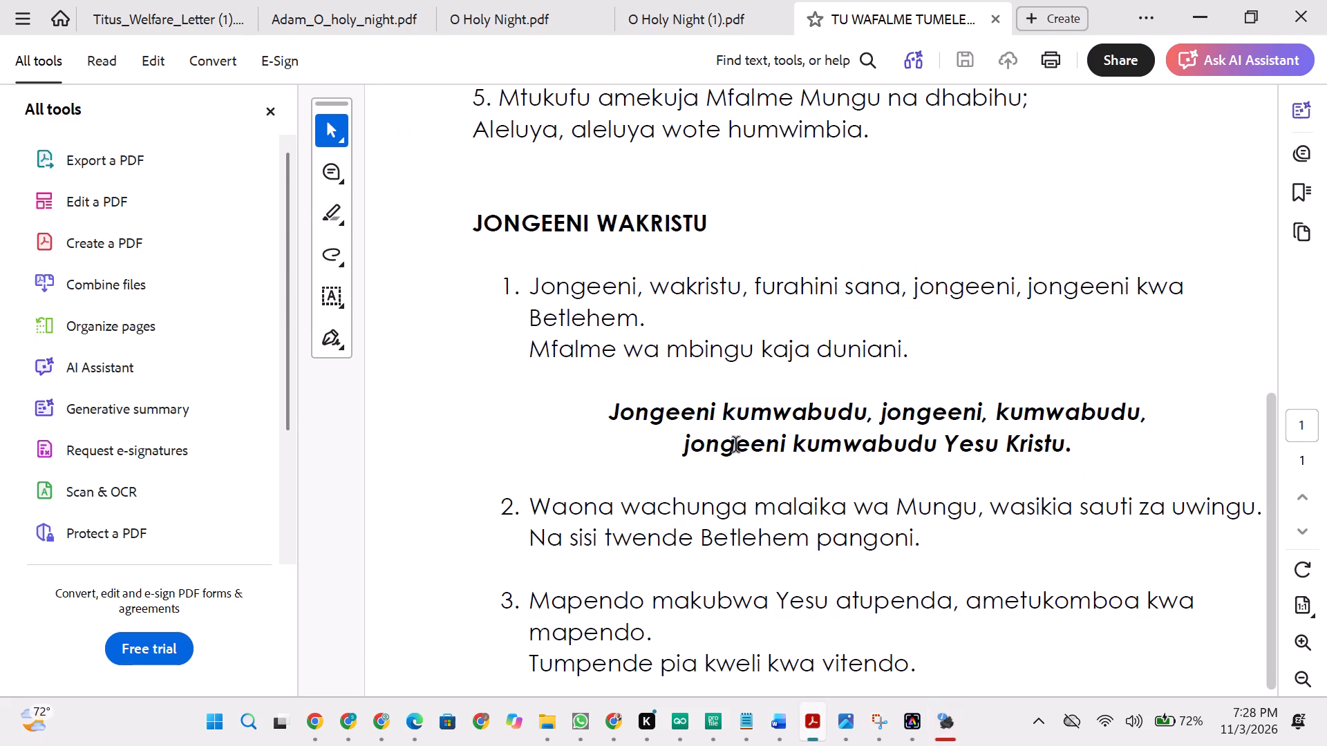
key(ctrl+p)
double_click(386, 151)
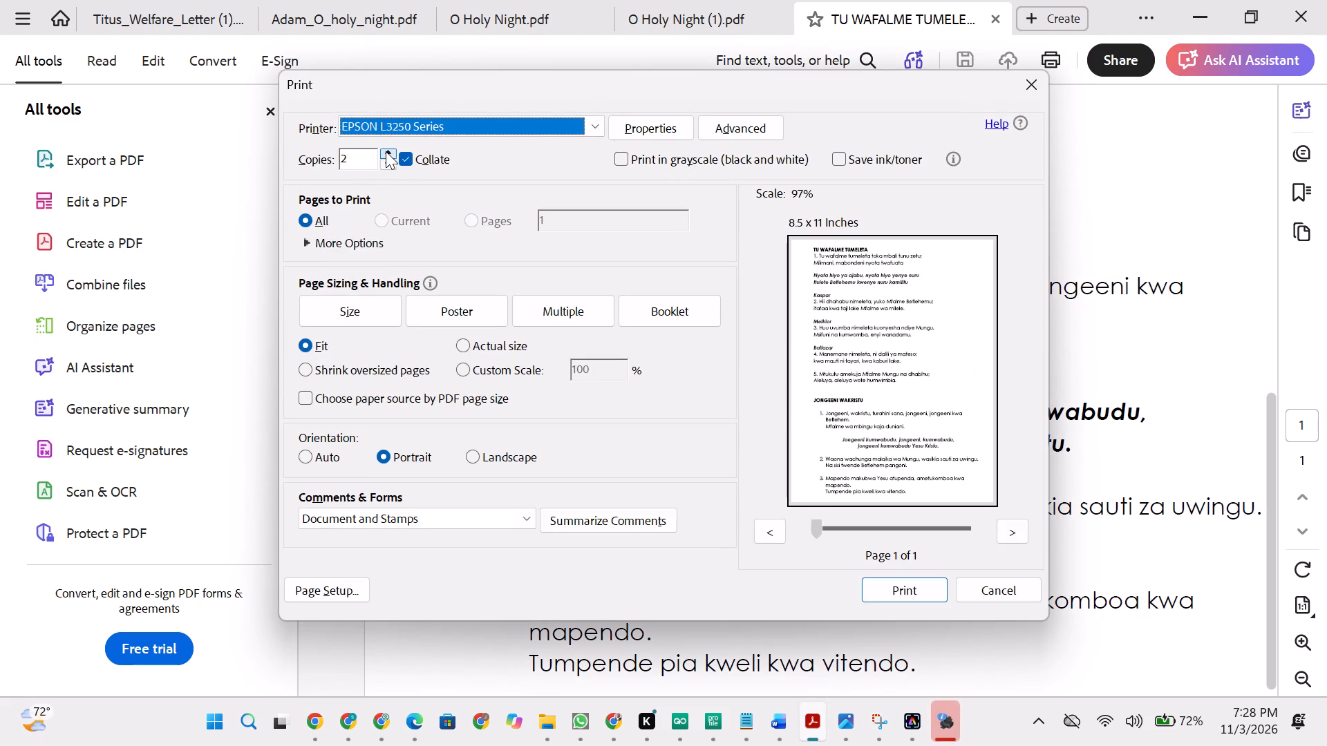
click(903, 584)
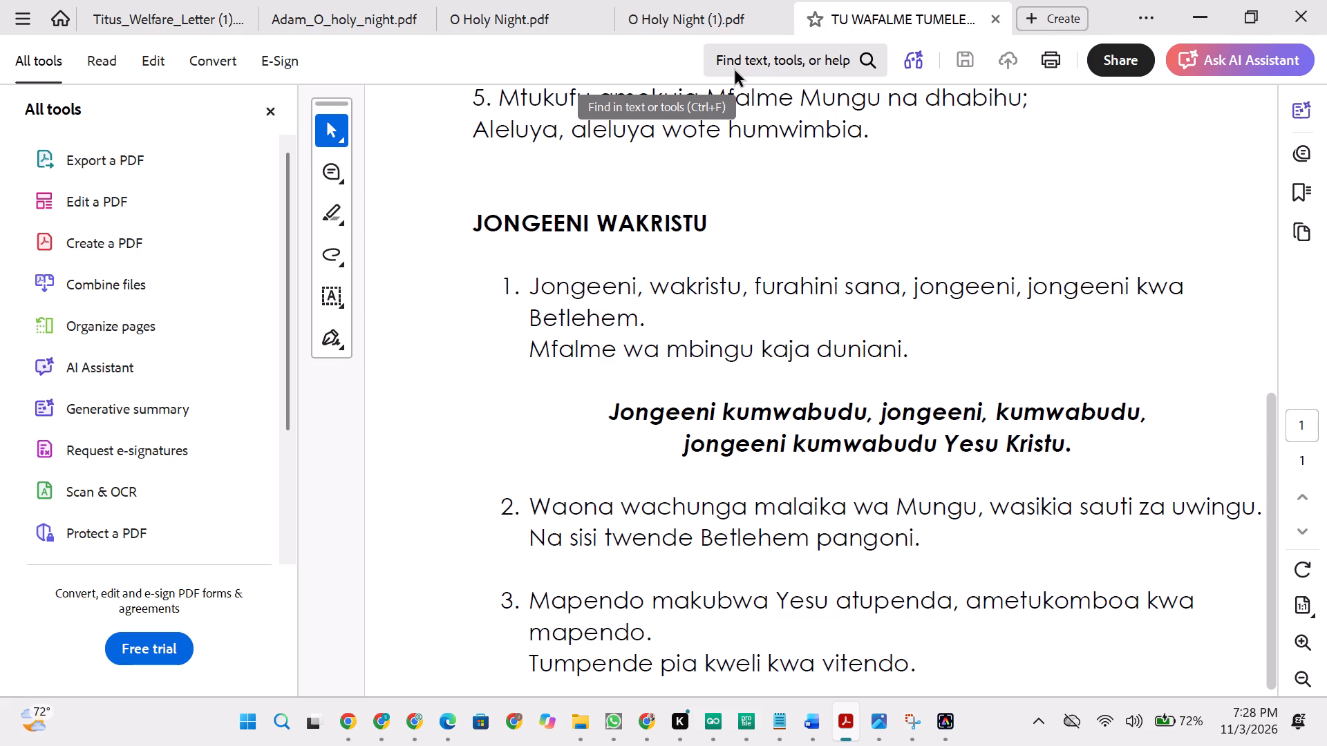
Print 20 copies of O Holy Night (1).pdf on the EPSON L3250 Series.
click(682, 6)
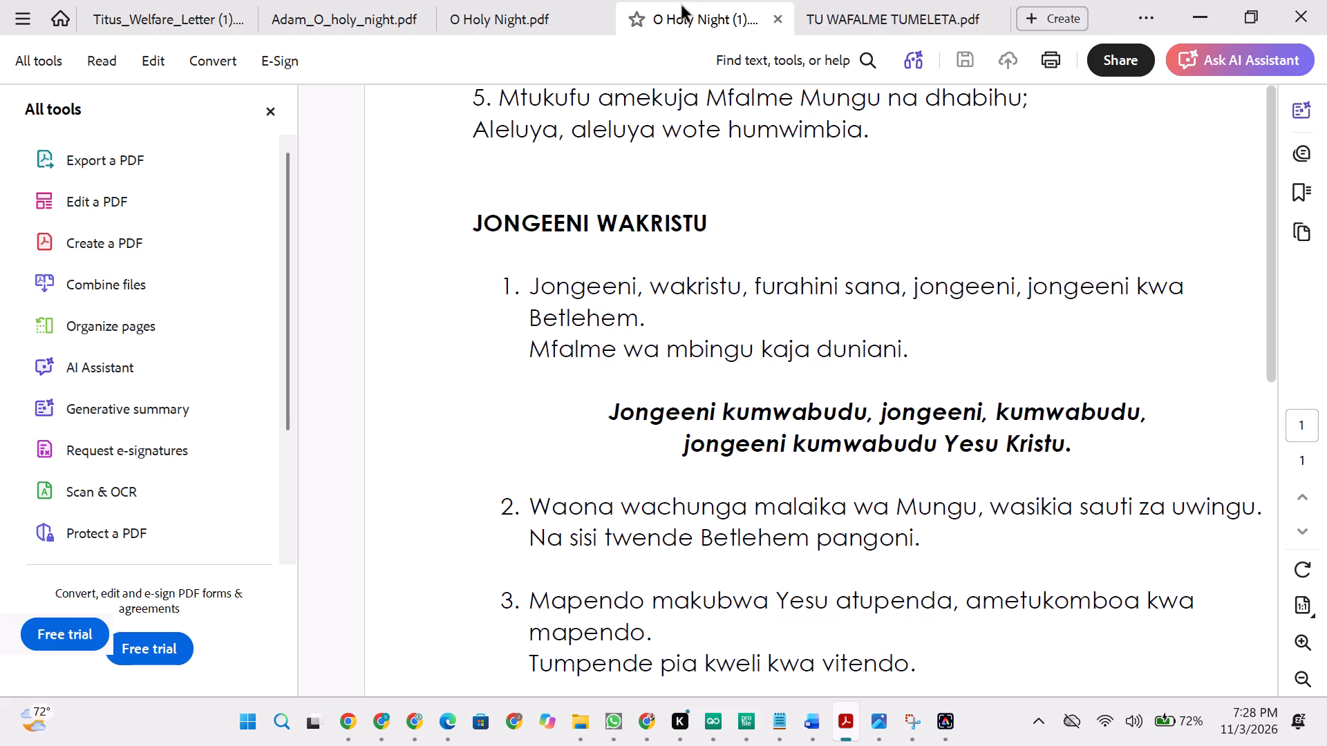
click(708, 15)
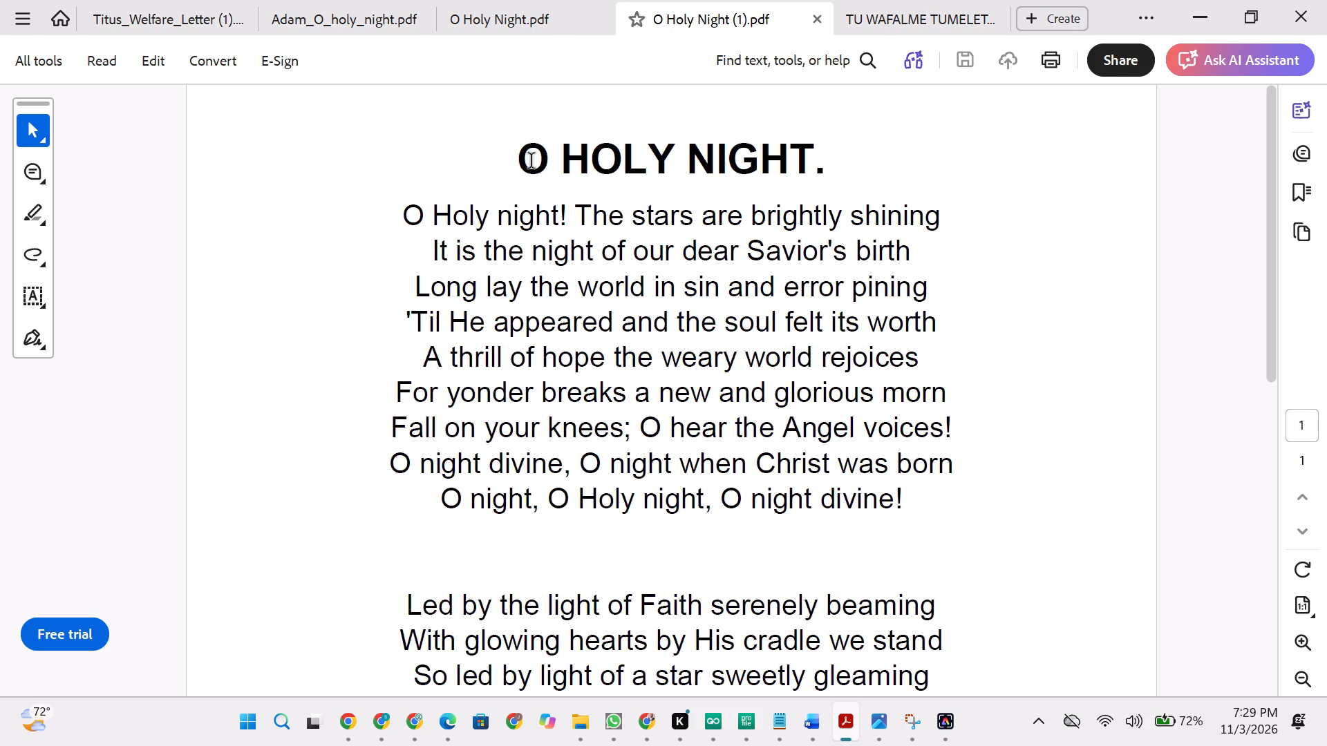
key(ctrl+p)
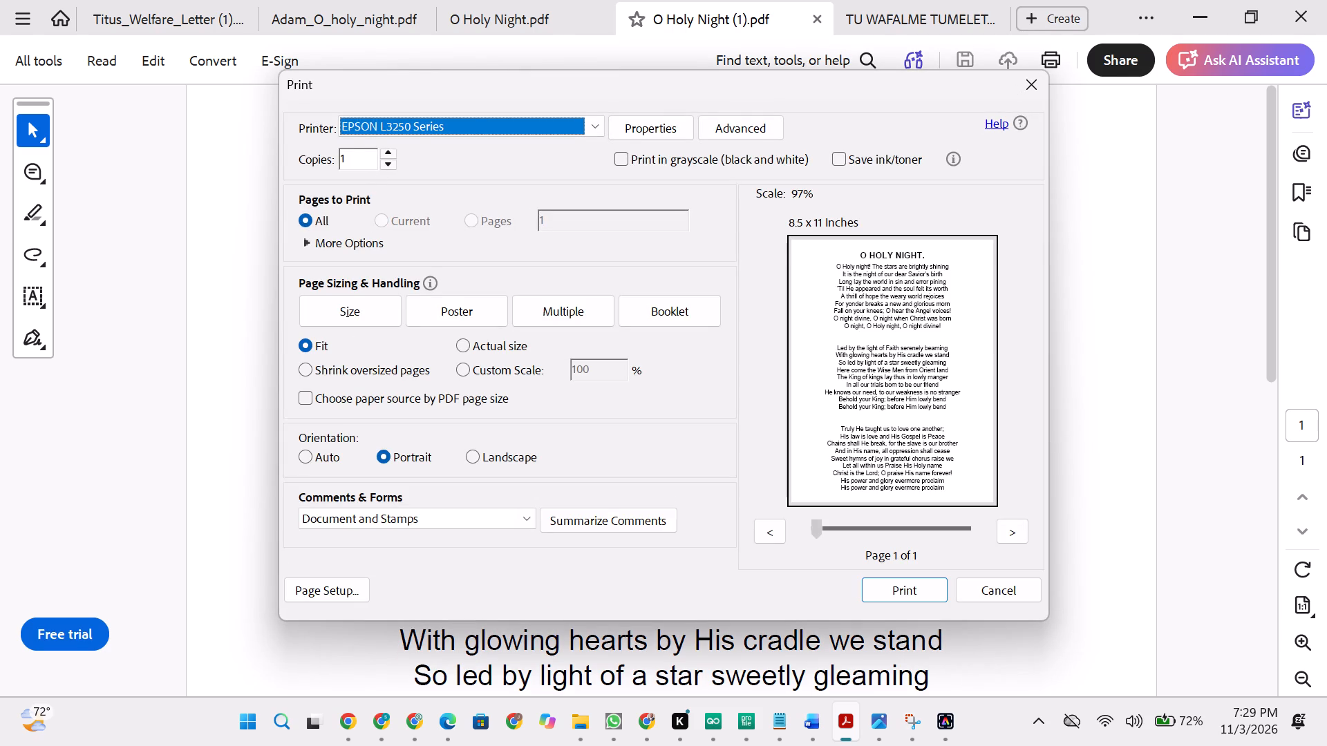
click(364, 164)
drag(364, 164, 335, 164)
text(20)
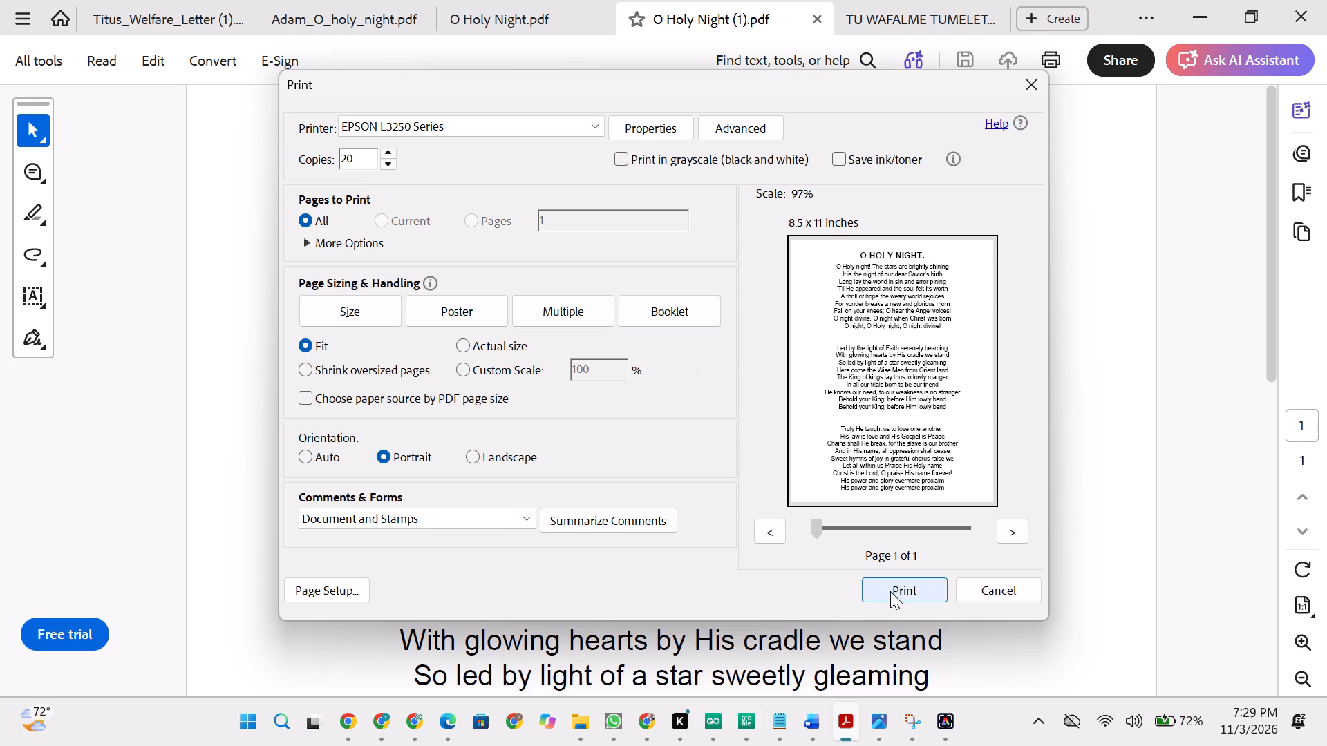
click(890, 591)
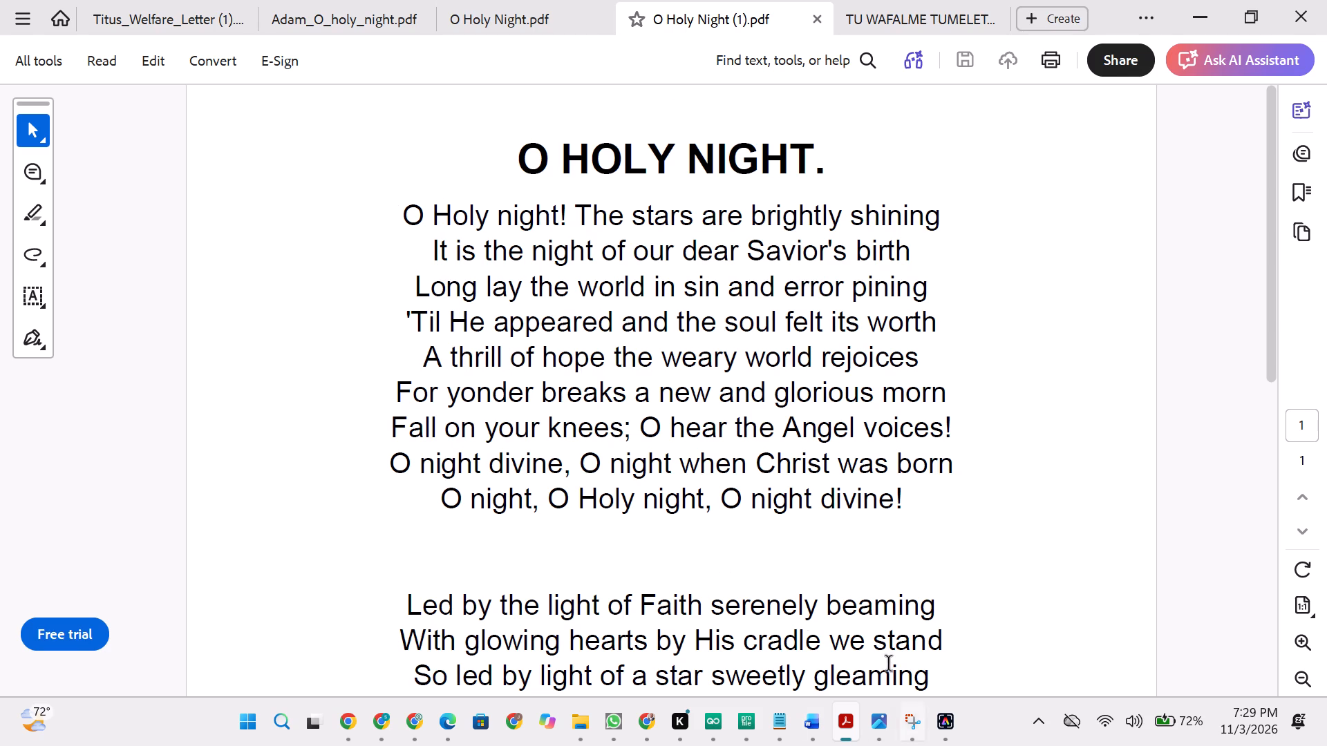
Switch back to Document16 in Word and crop the phone status bar and app header off the page 317 screenshot, leaving it about 8.15 inches high.
click(822, 720)
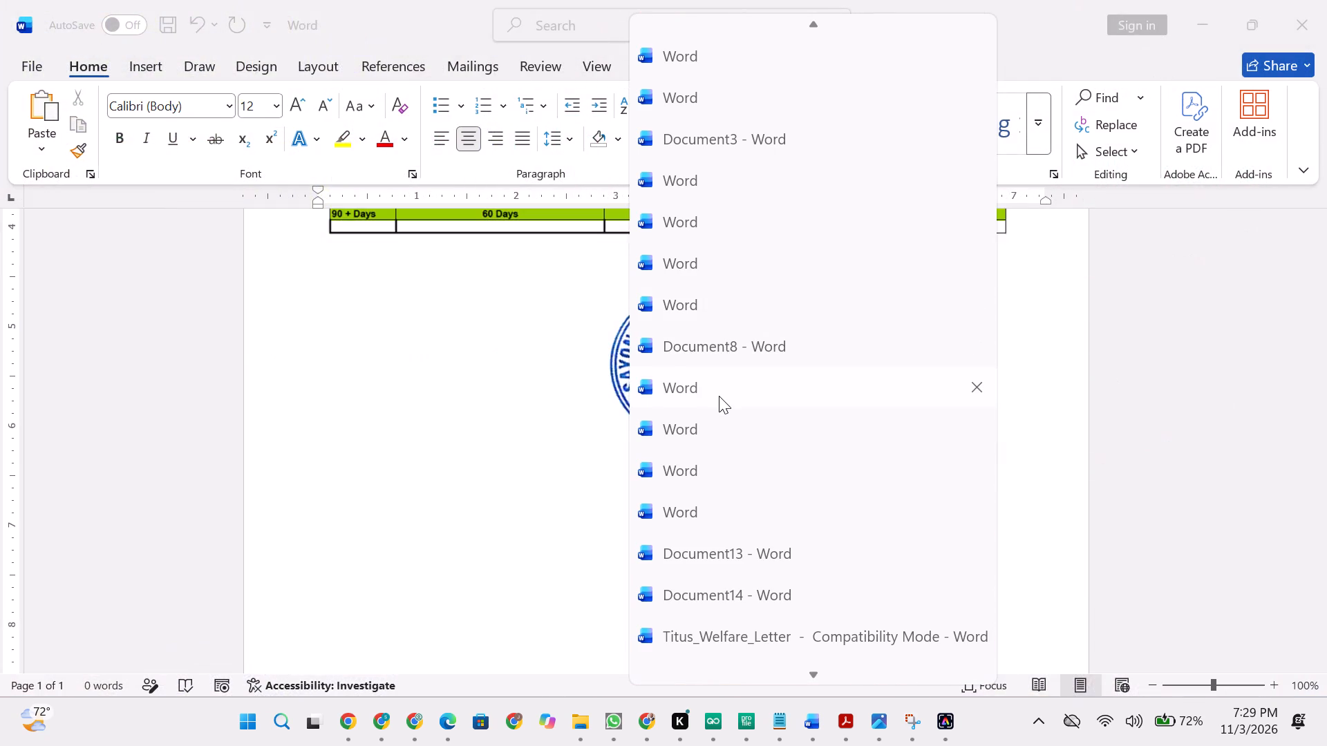
scroll(719, 398, down, 4)
click(753, 649)
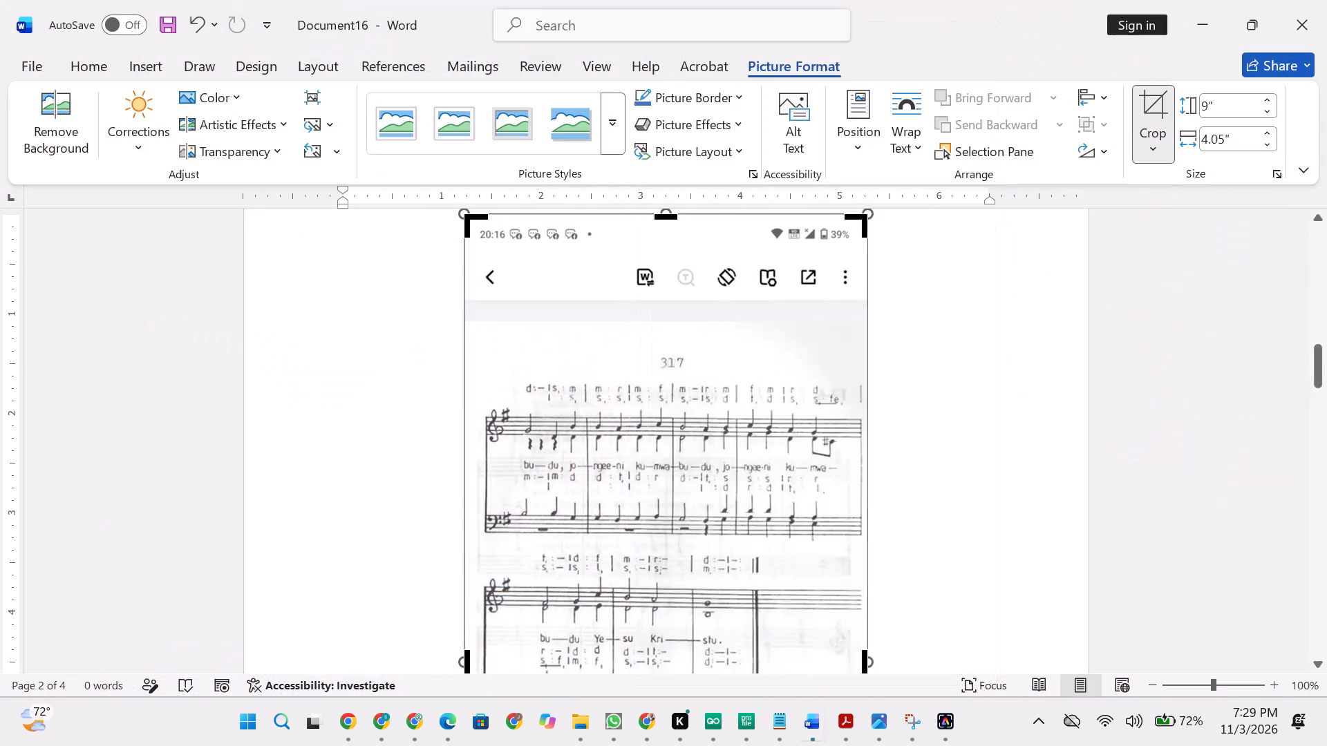
double_click(675, 294)
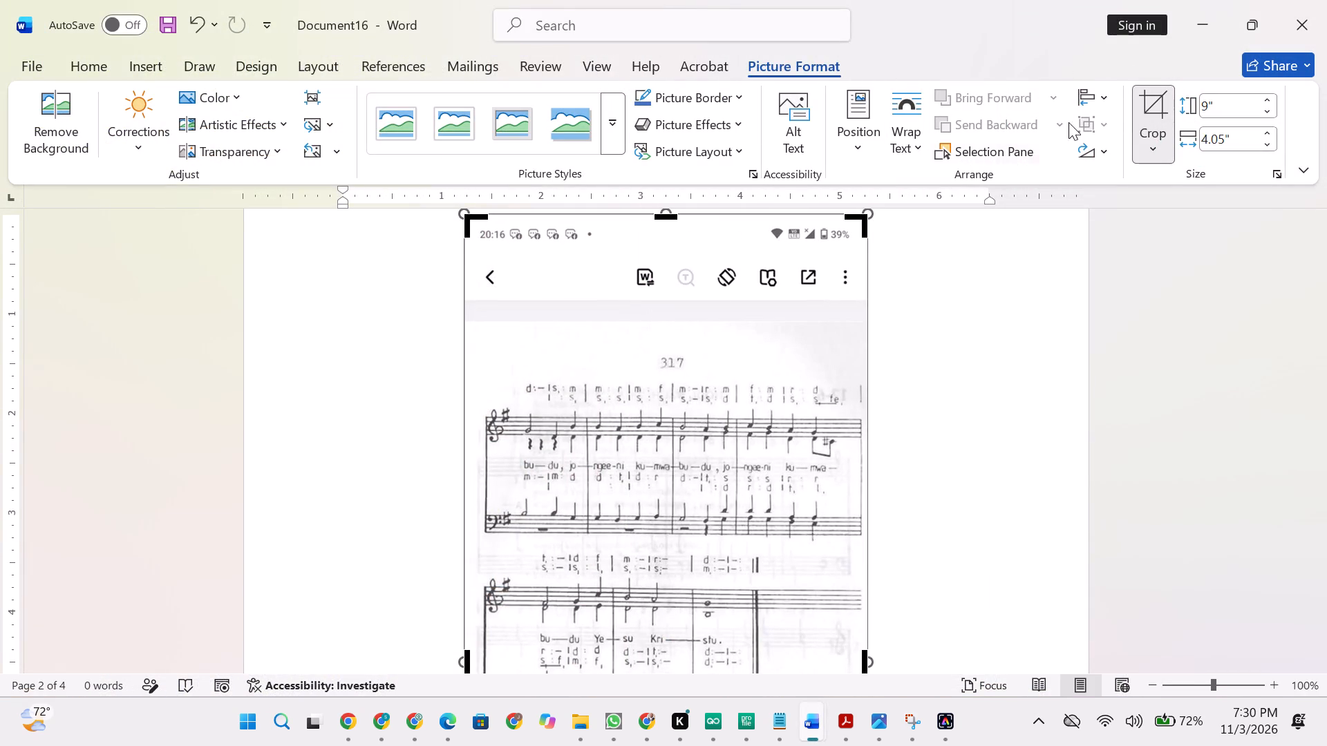
click(671, 222)
drag(668, 219, 670, 231)
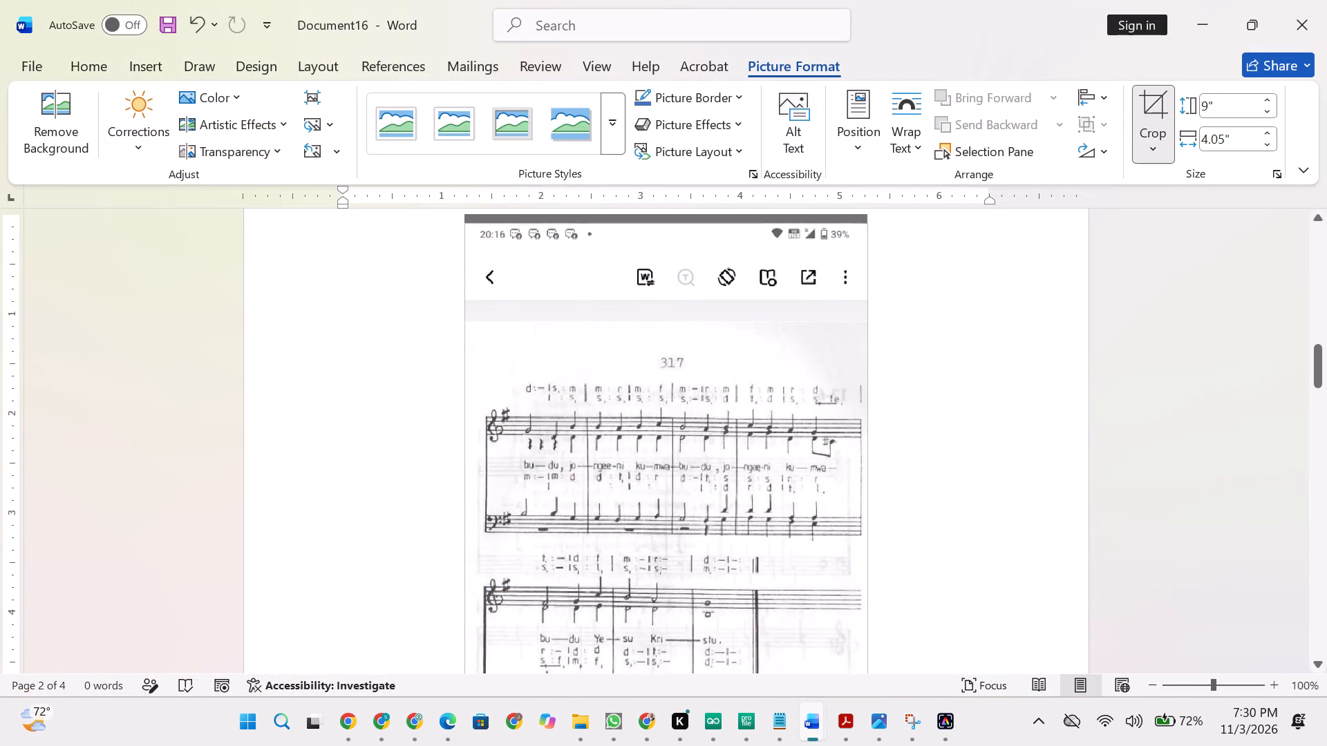
drag(670, 231, 691, 300)
scroll(696, 316, down, 3)
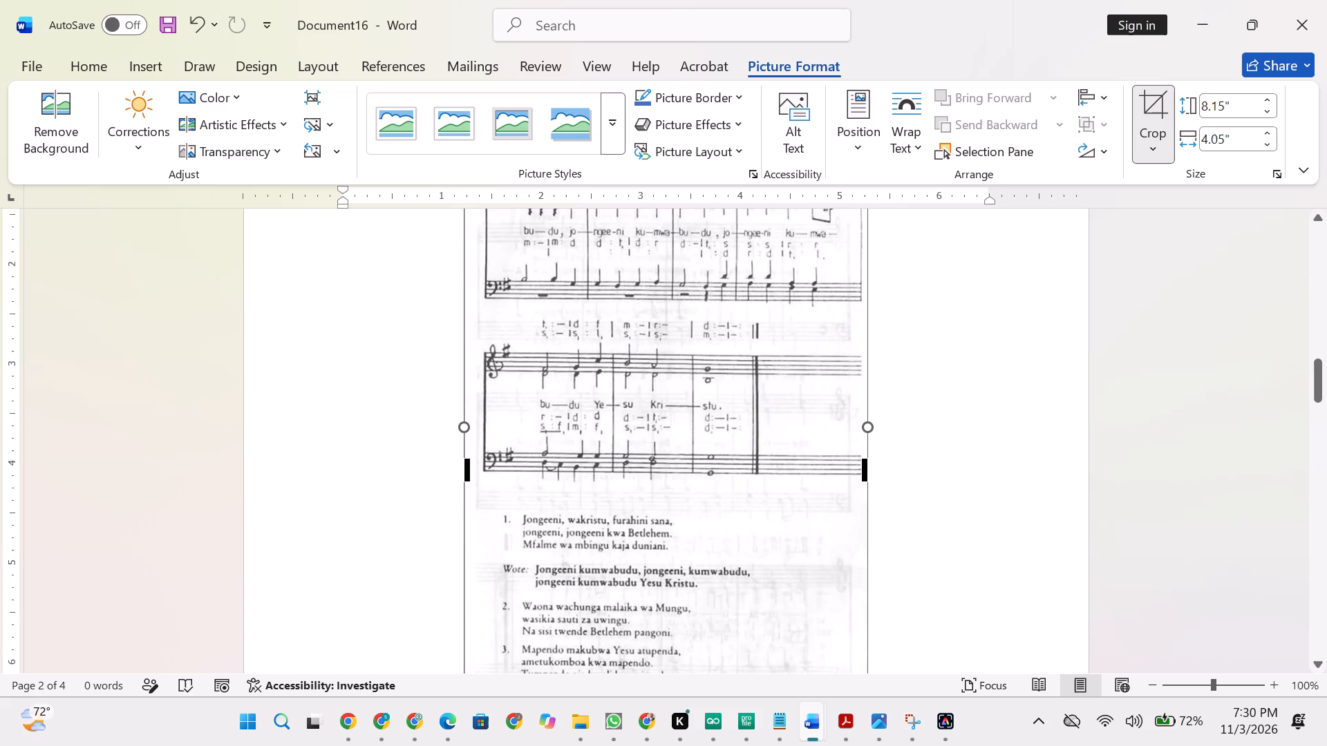
click(940, 381)
Crop the BuyRentKenya advert strip off the bottom of the page 317 picture up to the black line, leaving it about 7.31 inches high.
scroll(868, 395, down, 5)
scroll(807, 413, down, 2)
click(757, 467)
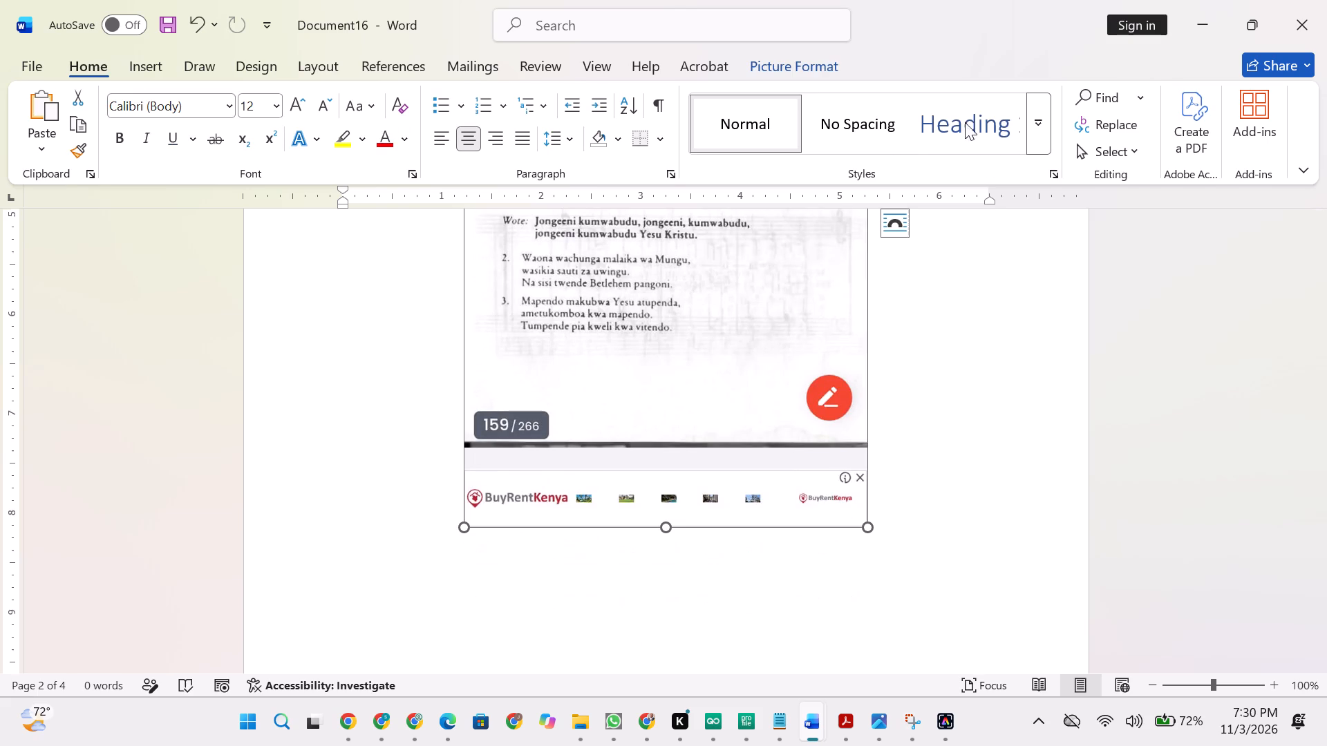
click(795, 67)
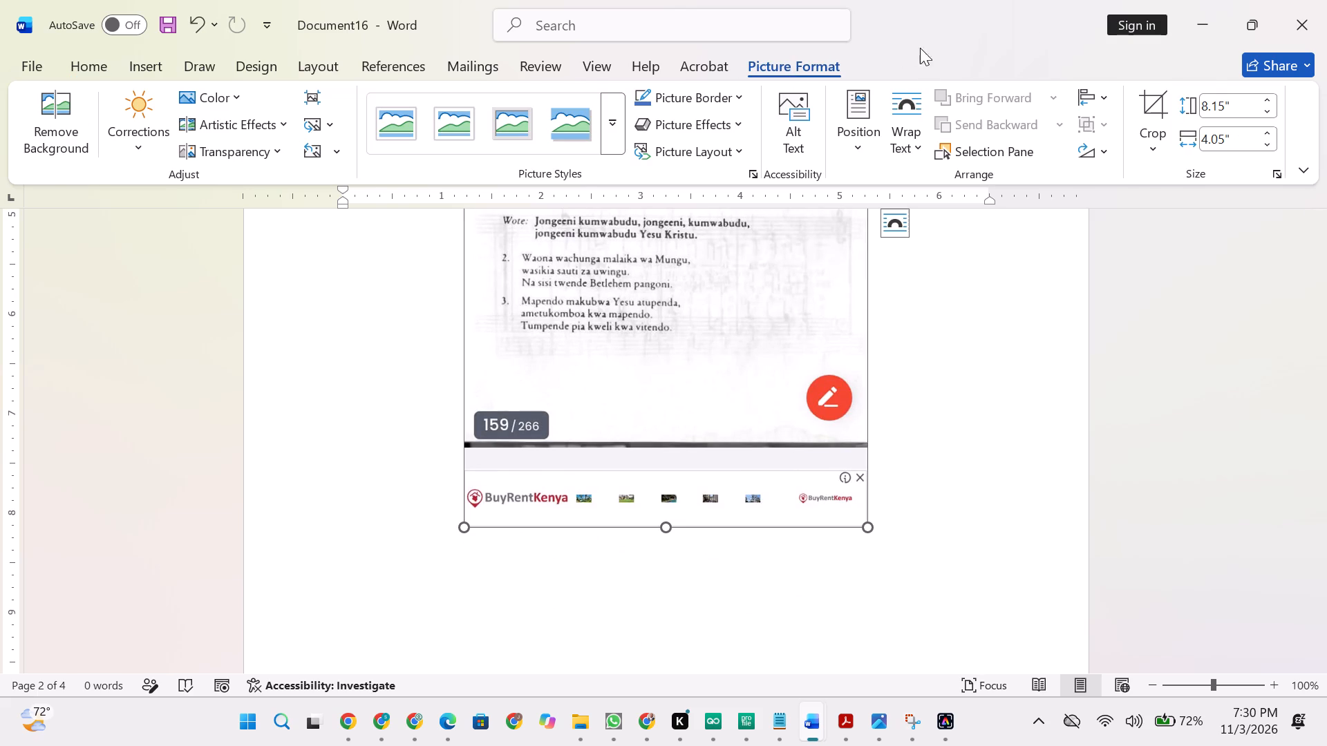
click(1158, 121)
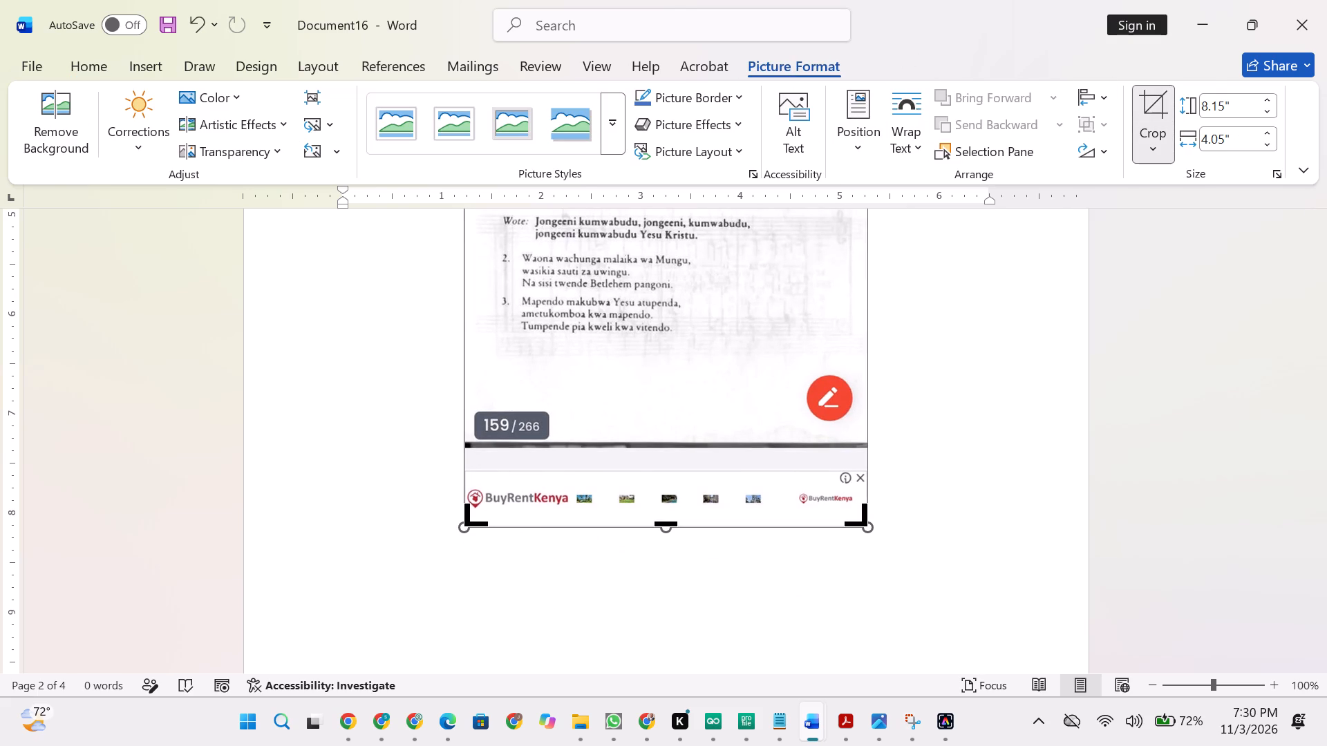
drag(666, 526, 655, 443)
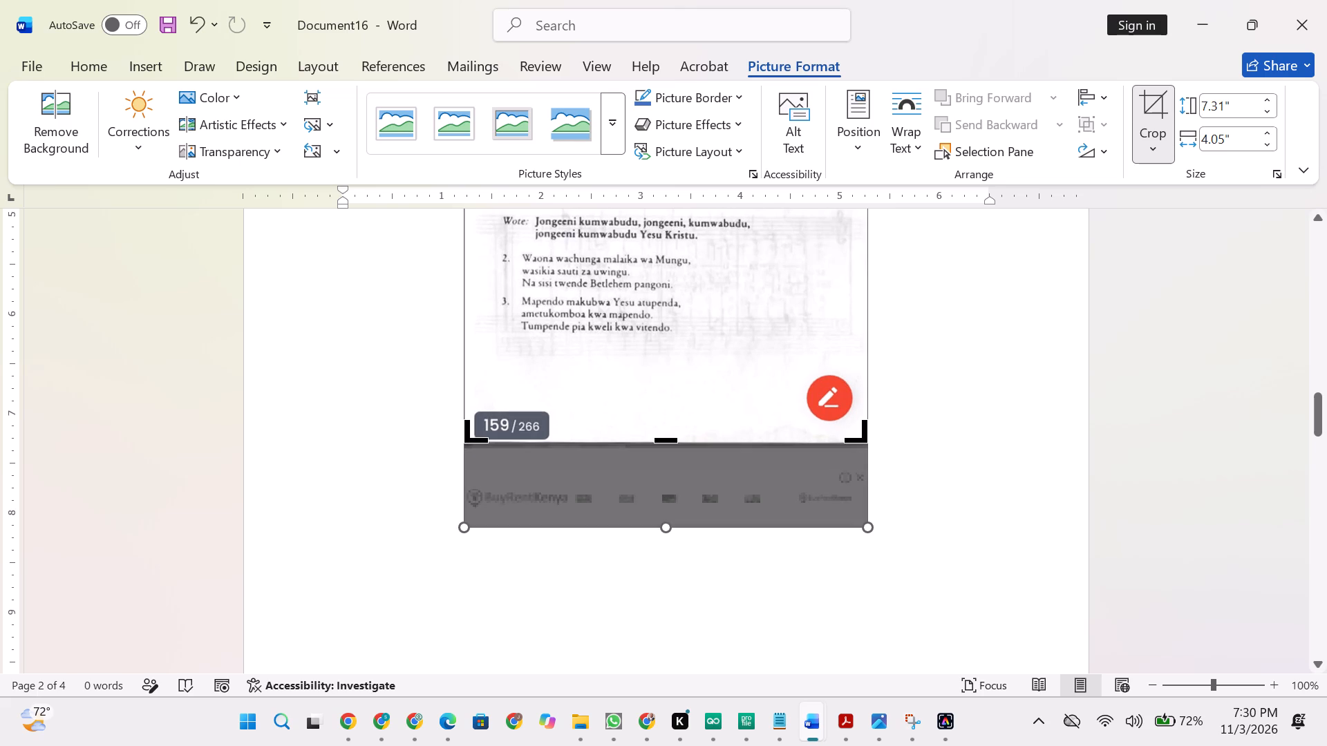
click(905, 357)
Enlarge the cropped page 317 picture in proportion to about 8.21 inches high by 4.55 inches wide.
click(702, 370)
scroll(702, 370, up, 7)
scroll(702, 370, down, 9)
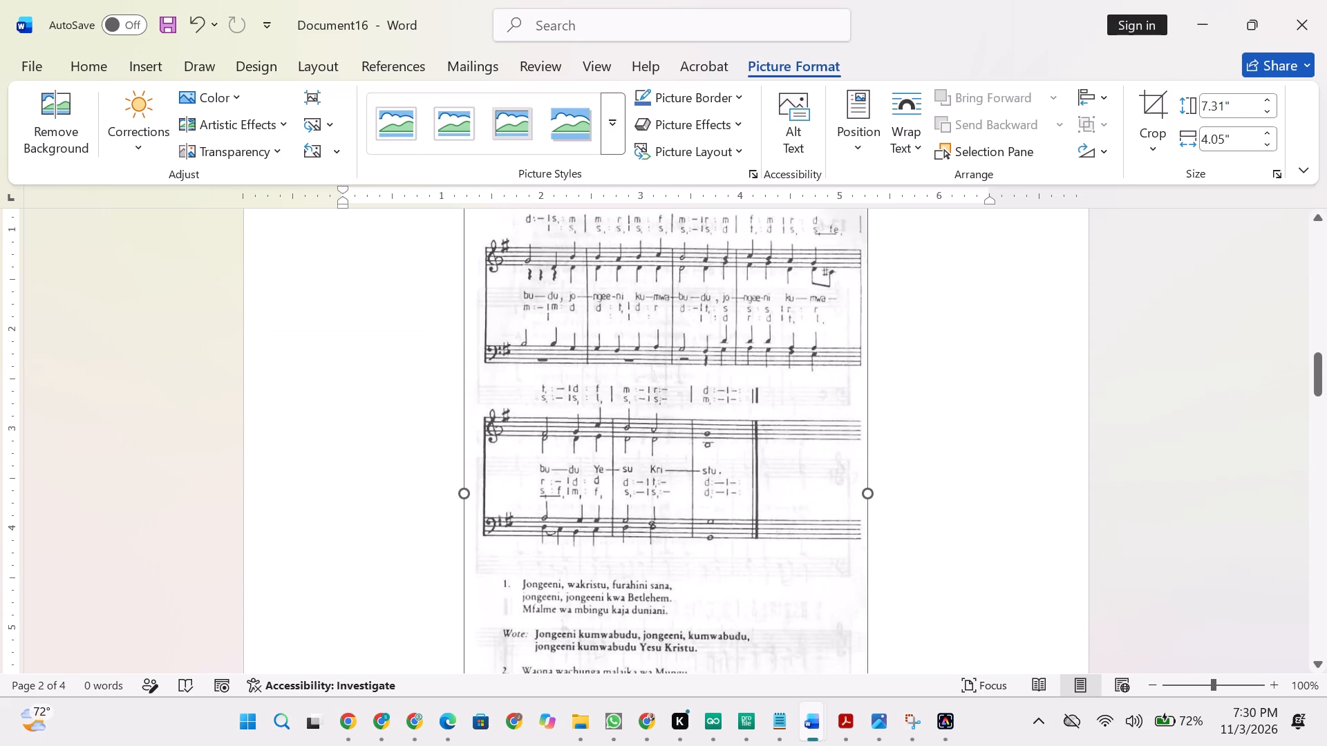
scroll(717, 399, down, 6)
click(873, 557)
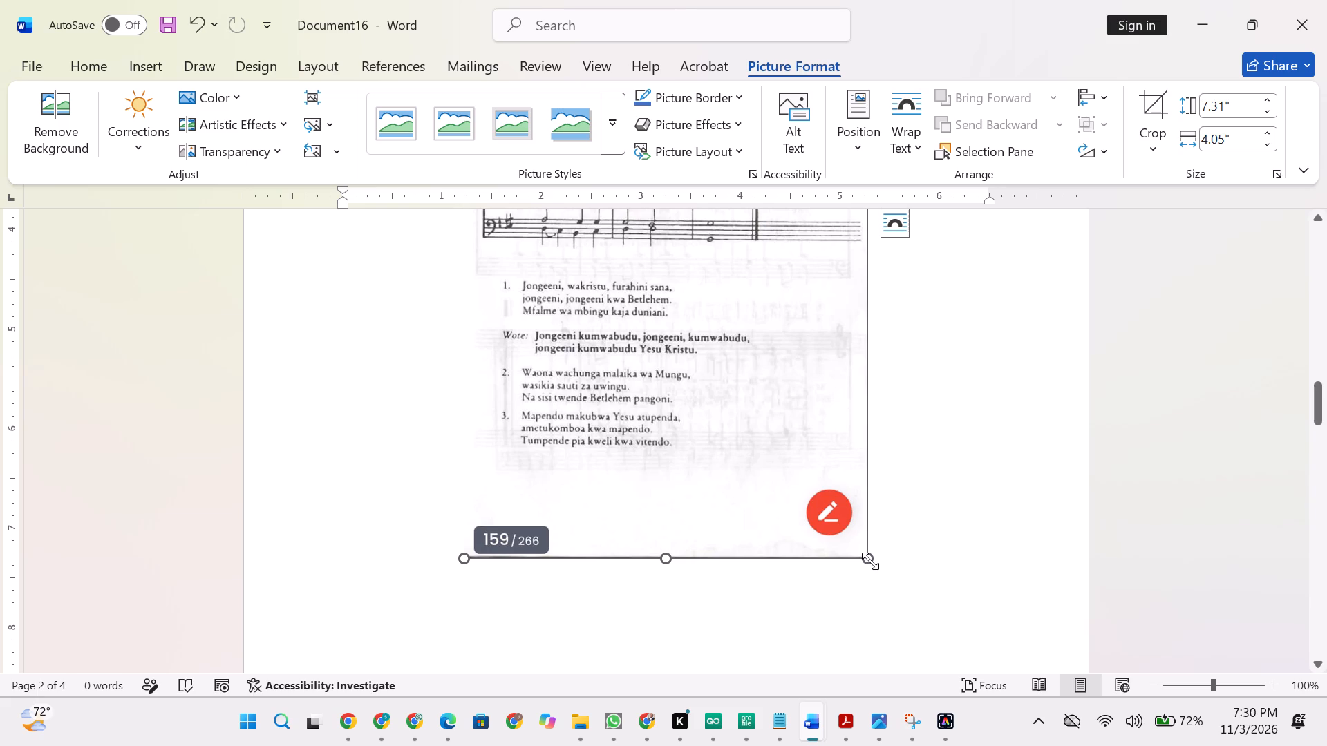
drag(870, 561, 894, 648)
Crop the advert strip and 171/266 page counter off the bottom of the page 340 picture, leaving it about 7.69 inches high.
scroll(722, 499, up, 5)
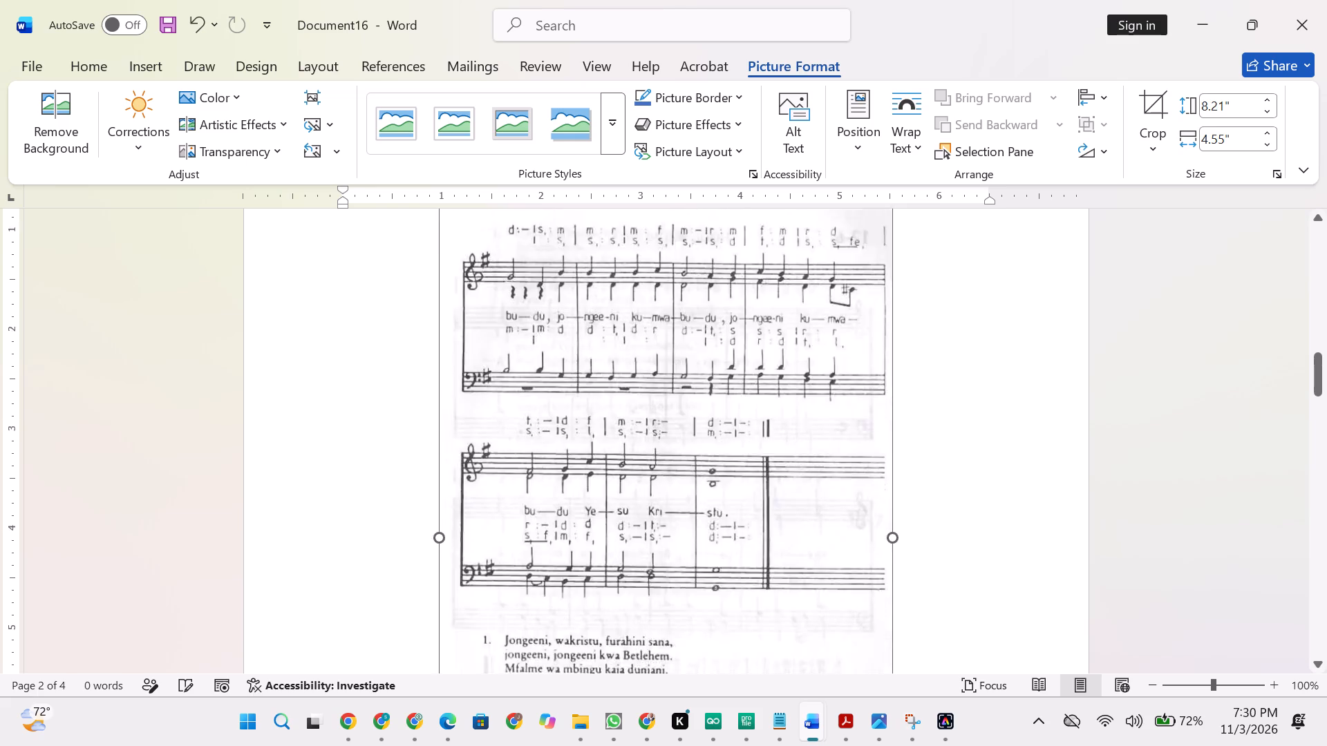
scroll(722, 499, up, 14)
double_click(657, 460)
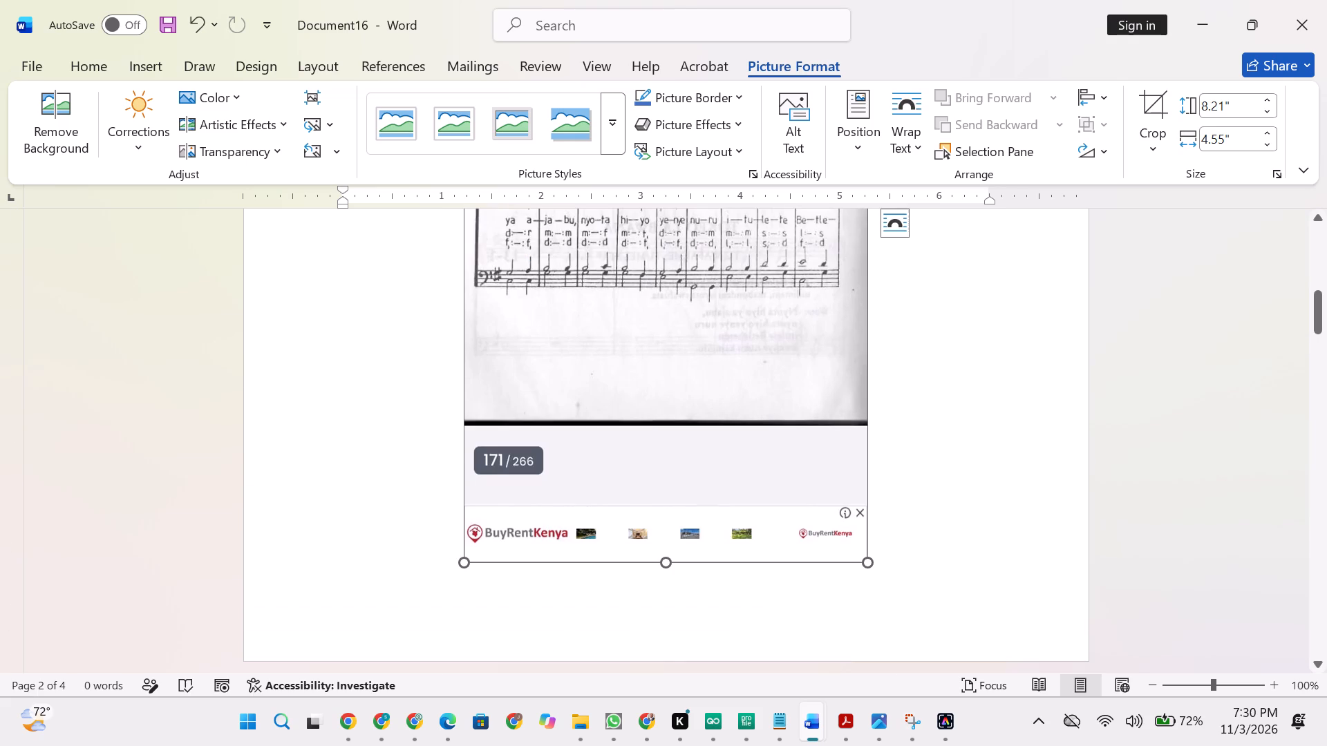
click(1157, 111)
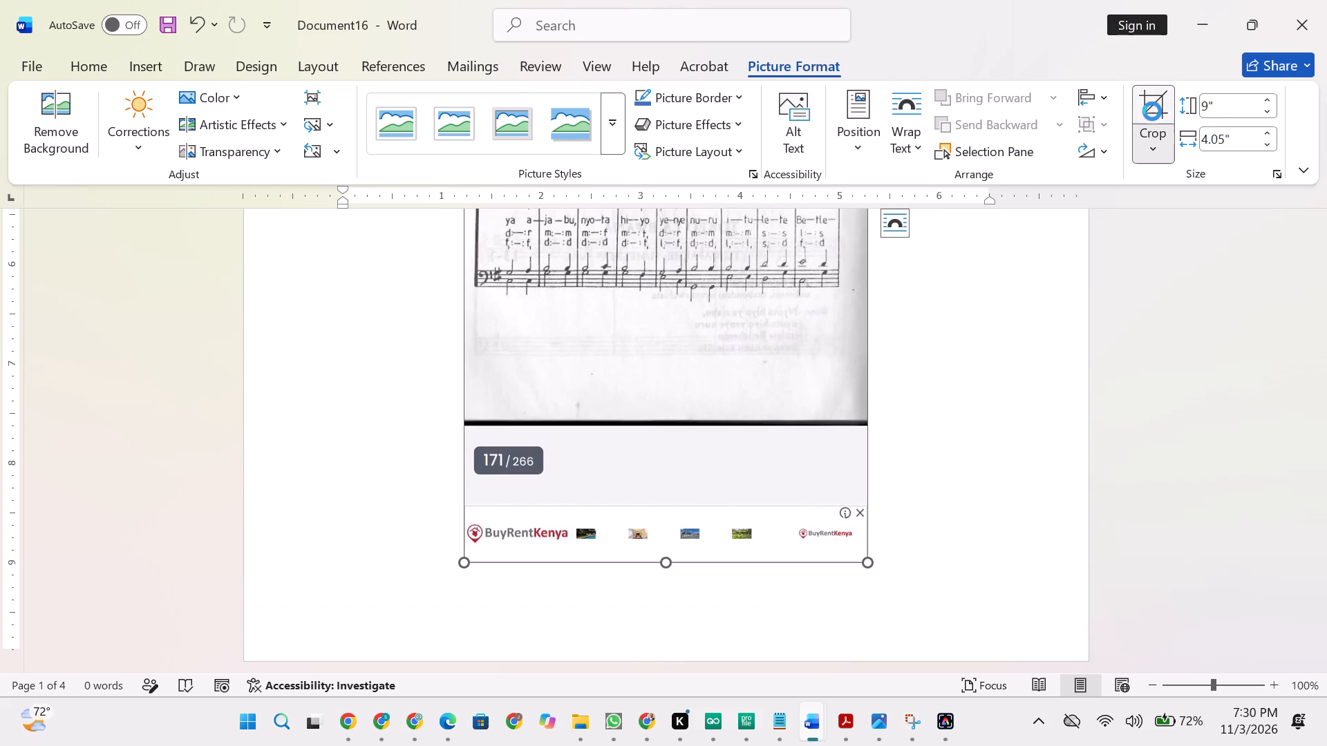
drag(669, 555, 663, 492)
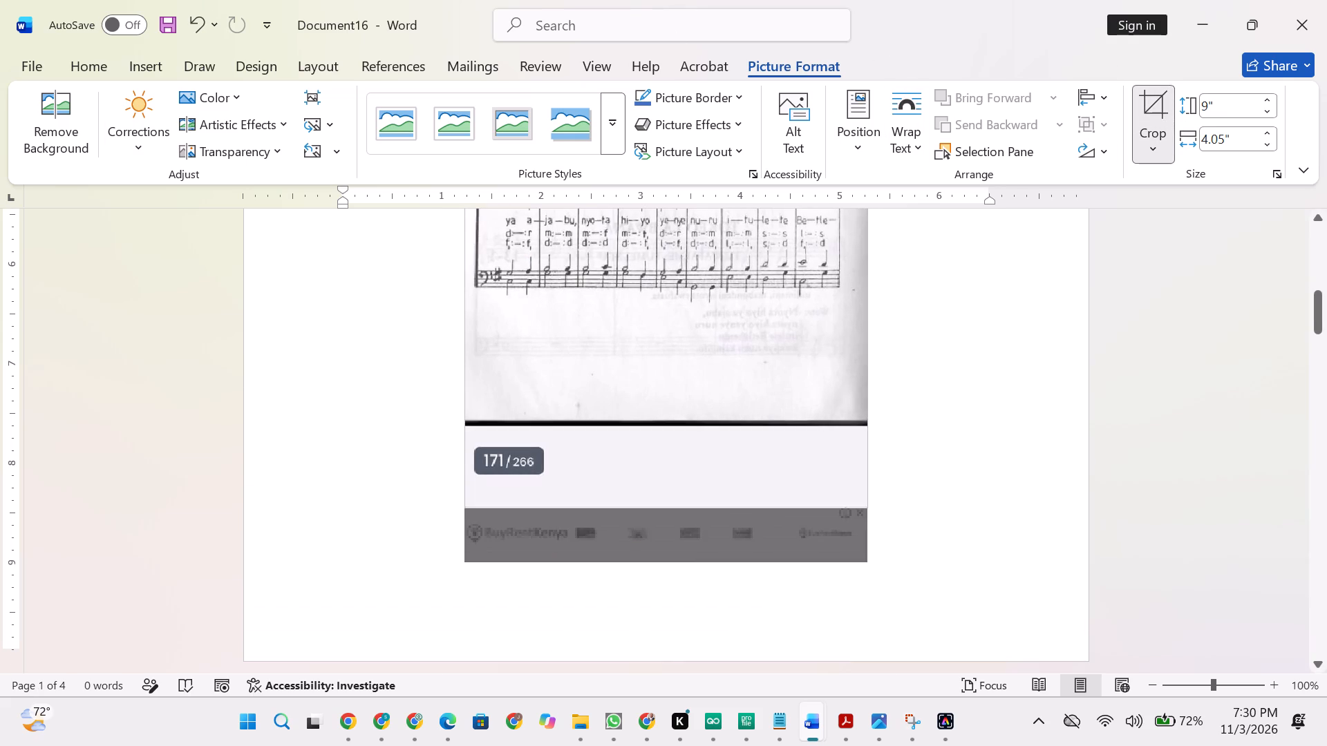
drag(663, 492, 657, 432)
click(977, 421)
Crop the blank band off the top of the page 340 picture to just above the page number, leaving it about 6.68 inches high.
click(744, 398)
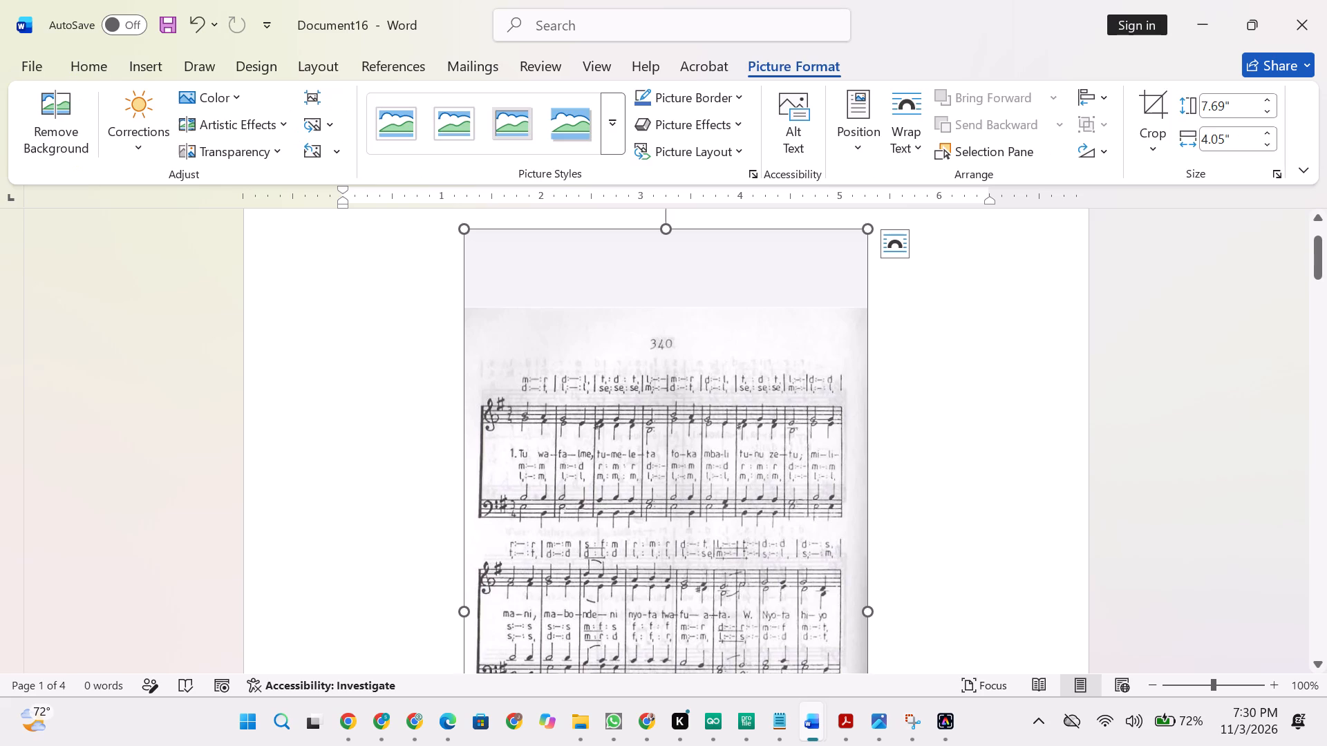
click(1158, 103)
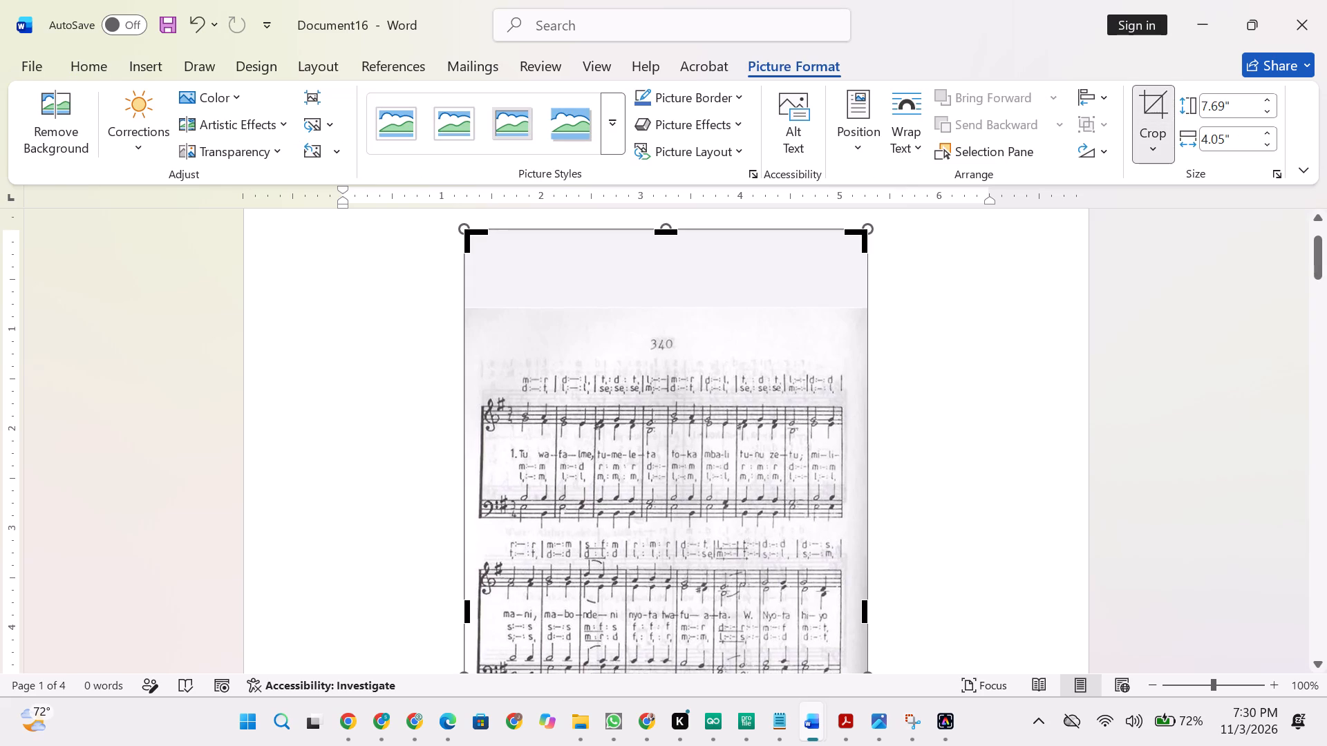
drag(666, 231, 659, 328)
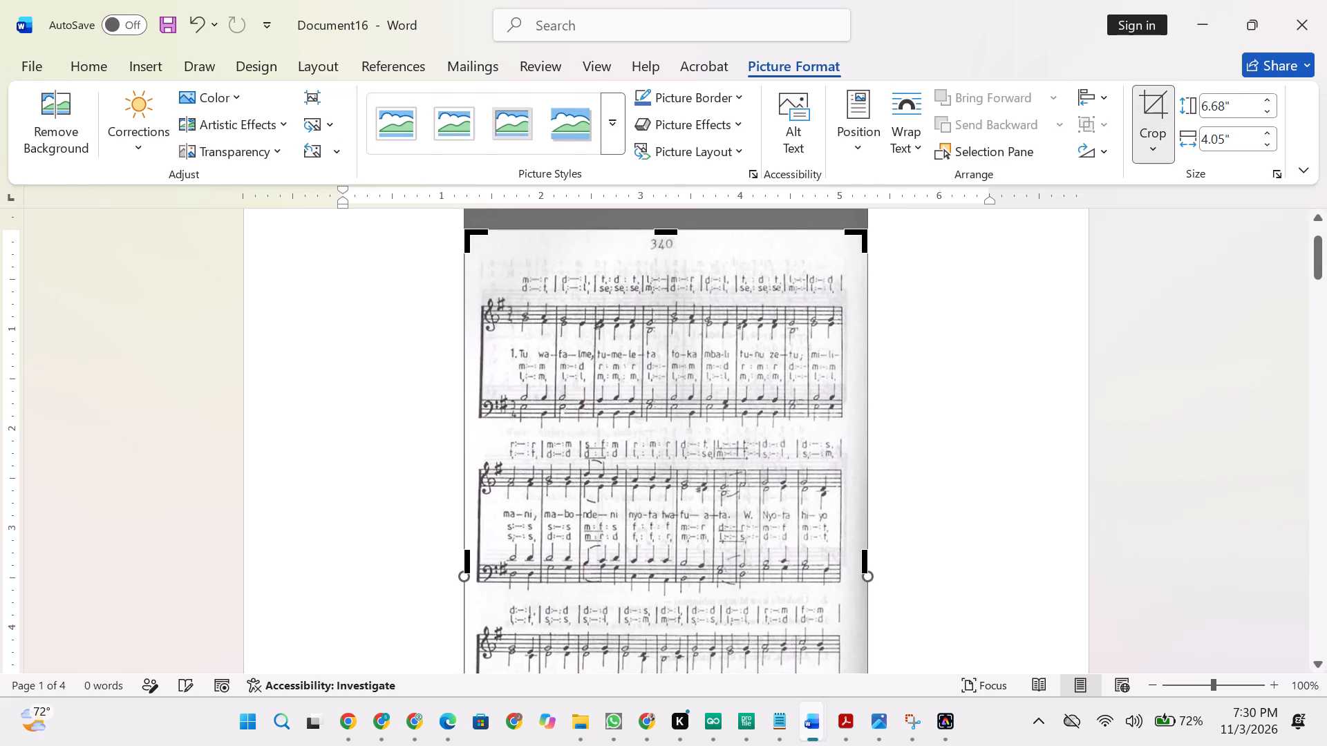
click(961, 450)
Enlarge the cropped page 340 picture in proportion to about 4.7 inches wide.
scroll(695, 377, up, 4)
click(762, 409)
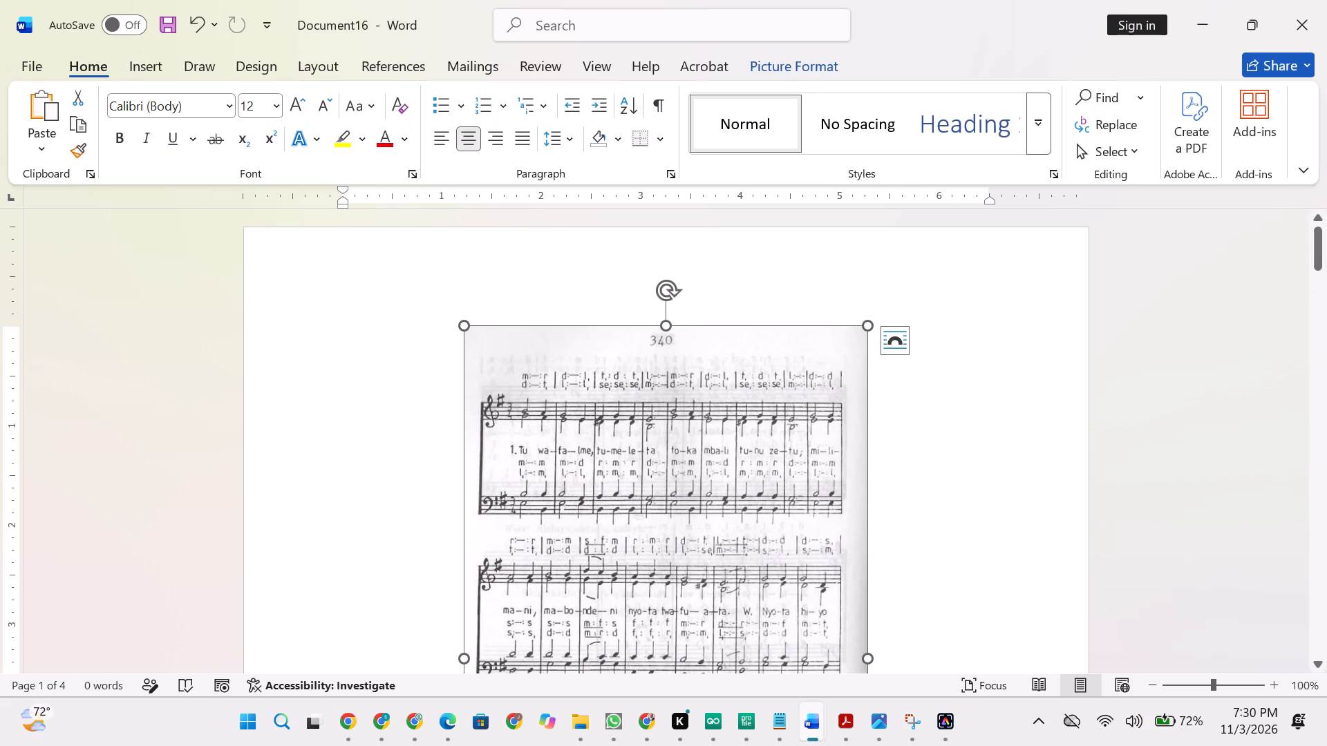
drag(871, 327, 933, 310)
scroll(924, 325, down, 11)
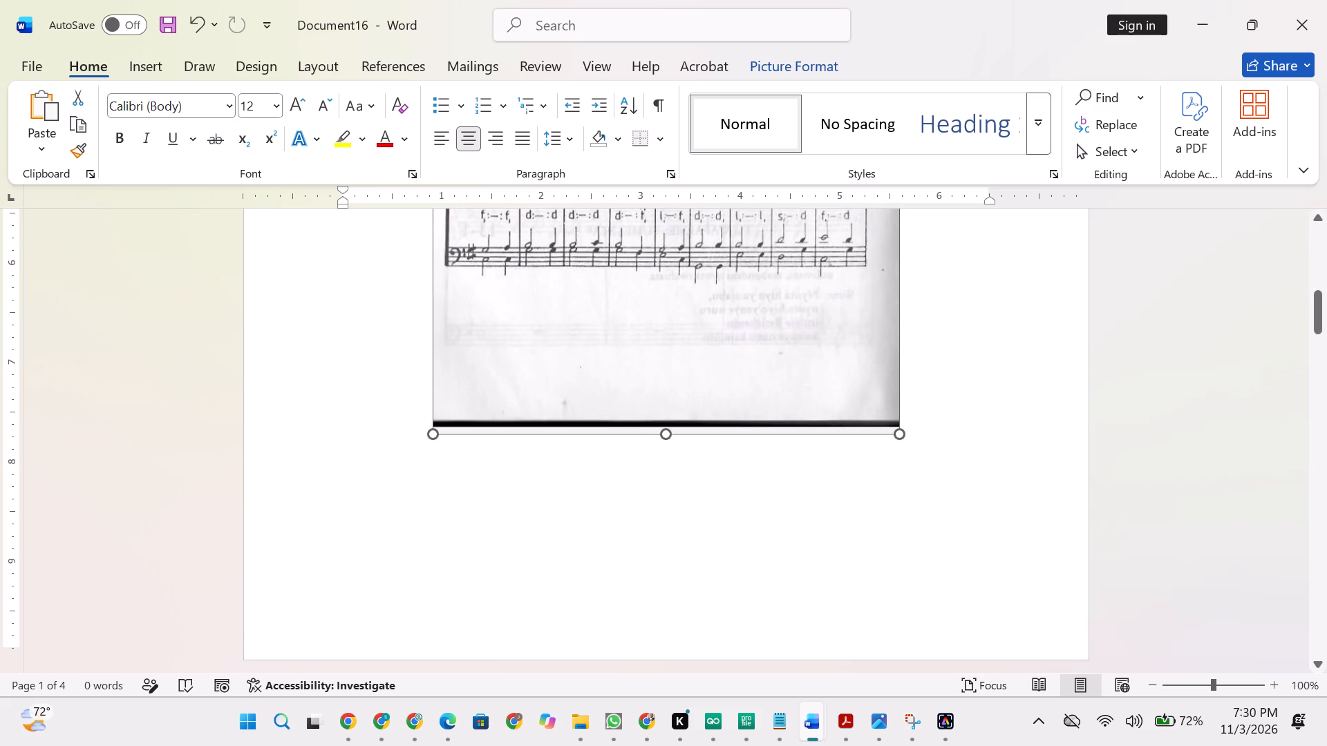
Crop the black edge and blank margin off the bottom of the page 340 picture, leaving it about 6.83 inches high.
double_click(856, 367)
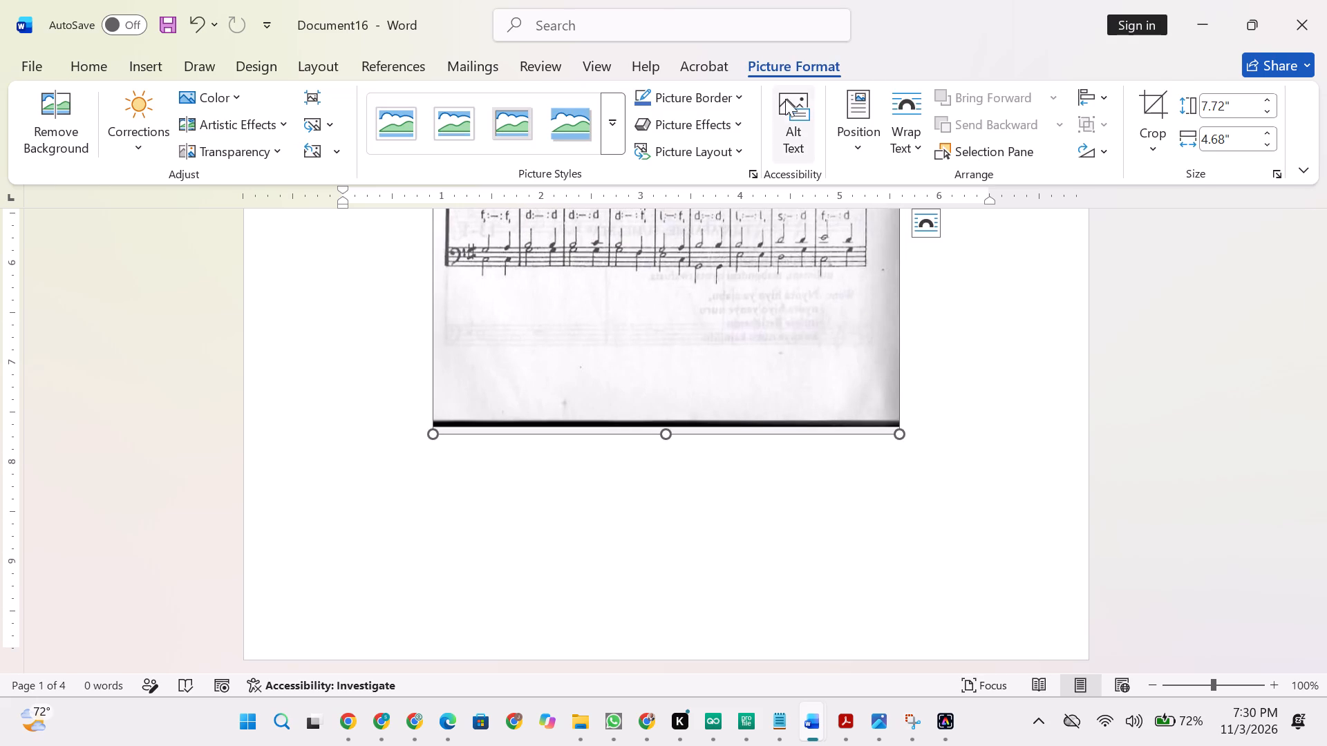
click(1140, 117)
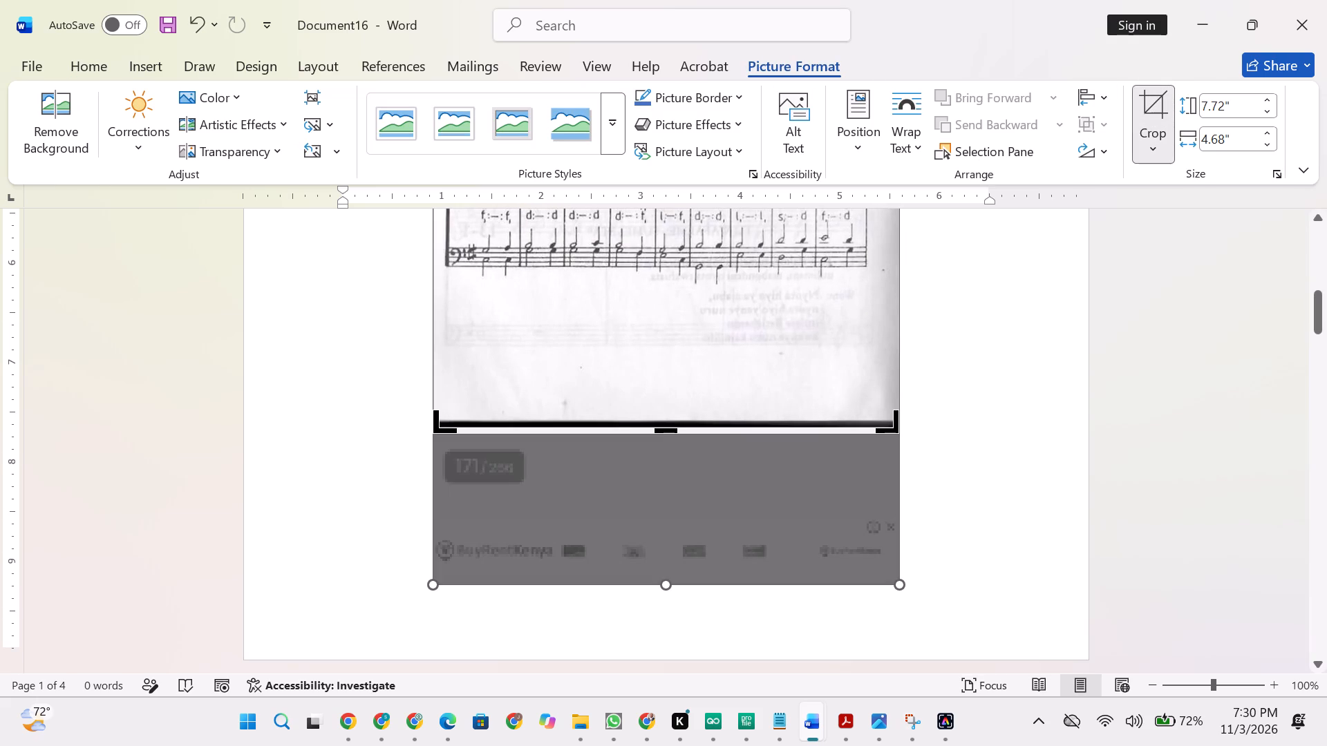
drag(668, 428, 670, 345)
click(968, 407)
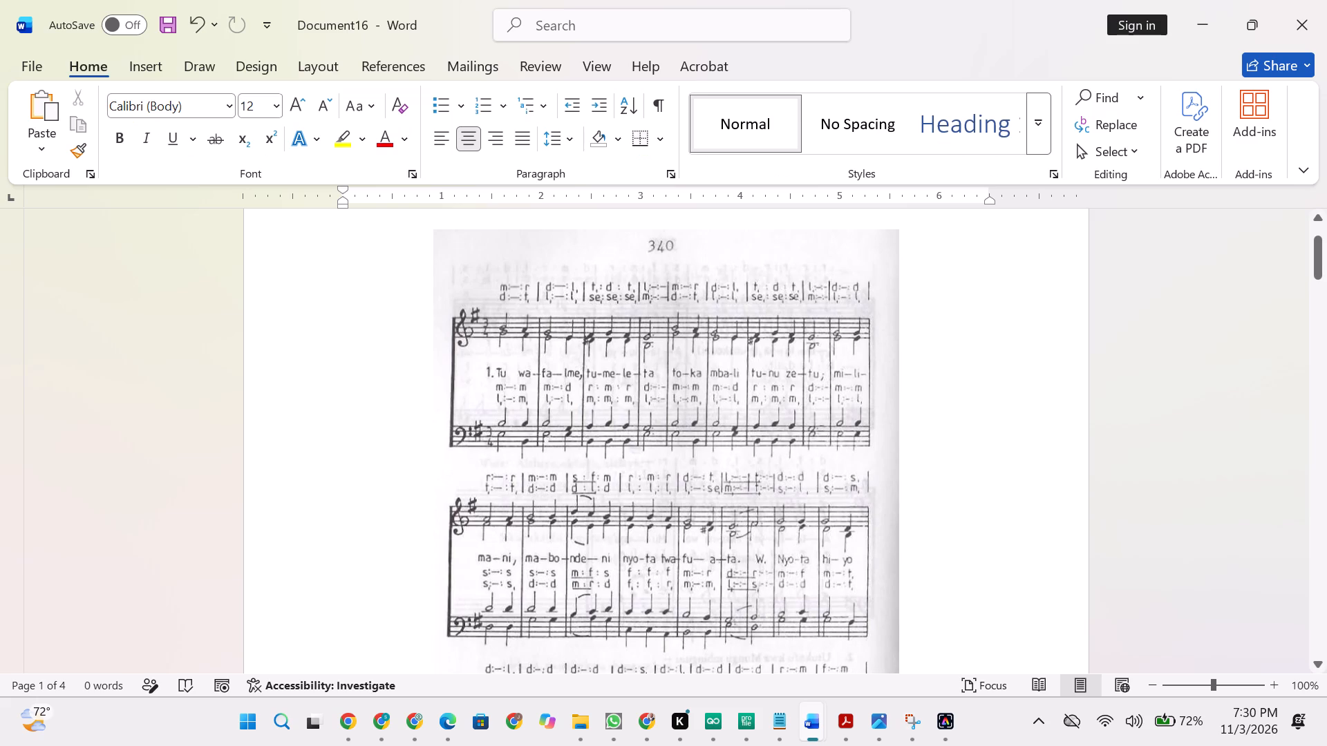
Enlarge the cropped page 340 picture in proportion to about 7.86 inches high by 5.38 inches wide.
click(750, 346)
scroll(847, 404, down, 5)
scroll(905, 557, down, 3)
drag(903, 515, 919, 544)
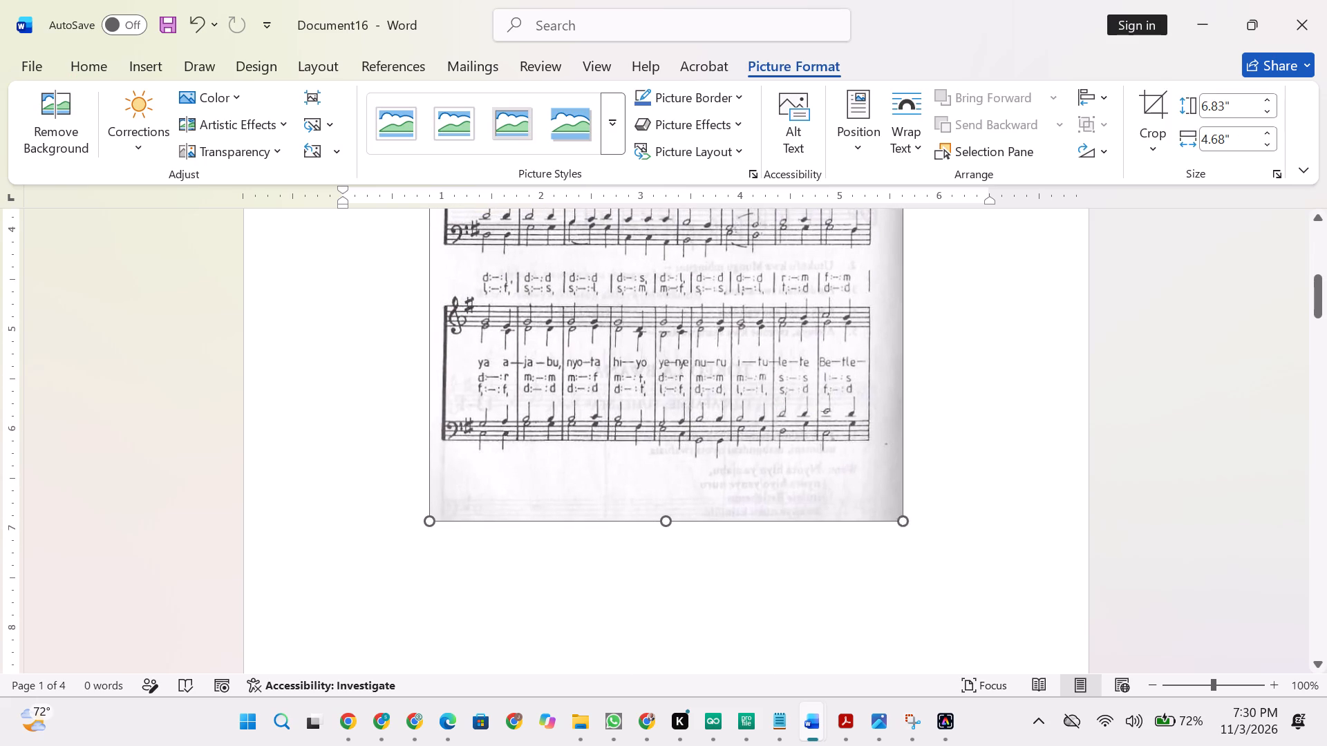
drag(919, 544, 956, 615)
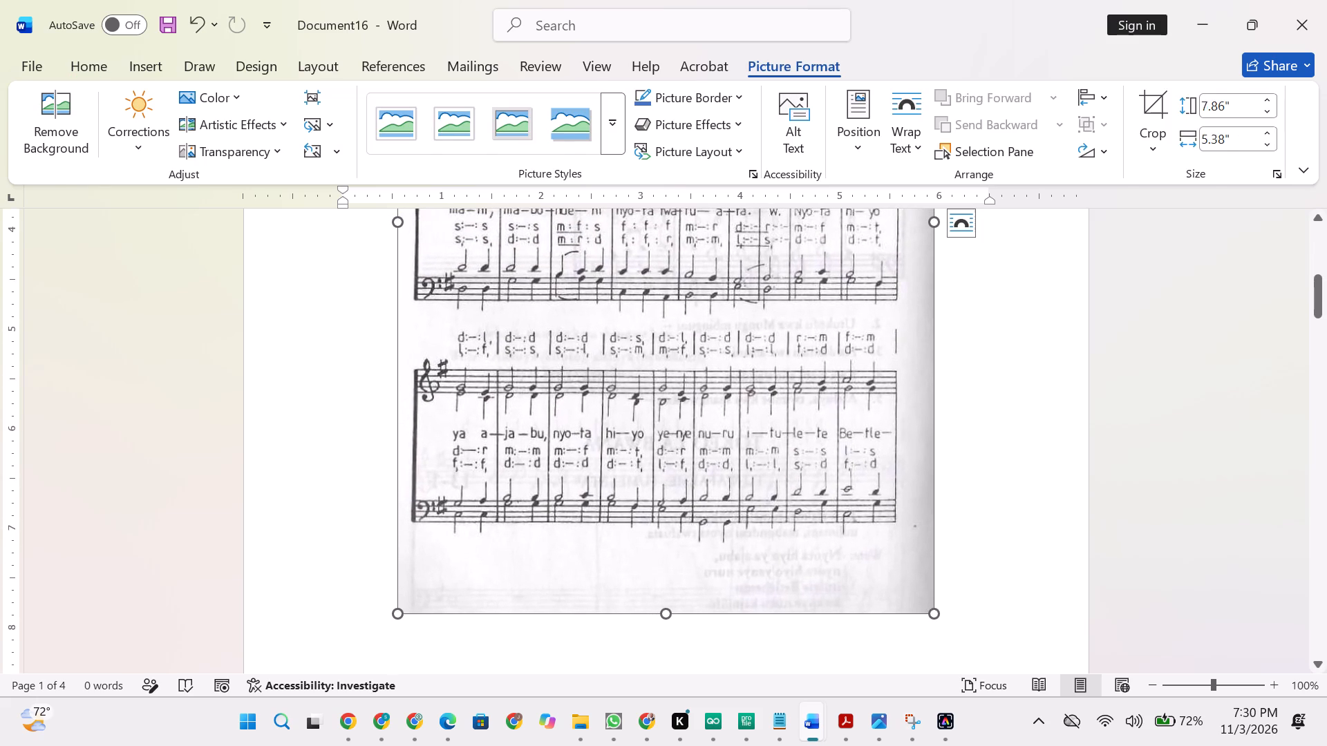
click(999, 459)
Apply the Sharpen: 25% correction to the page 340 picture.
click(736, 399)
click(141, 137)
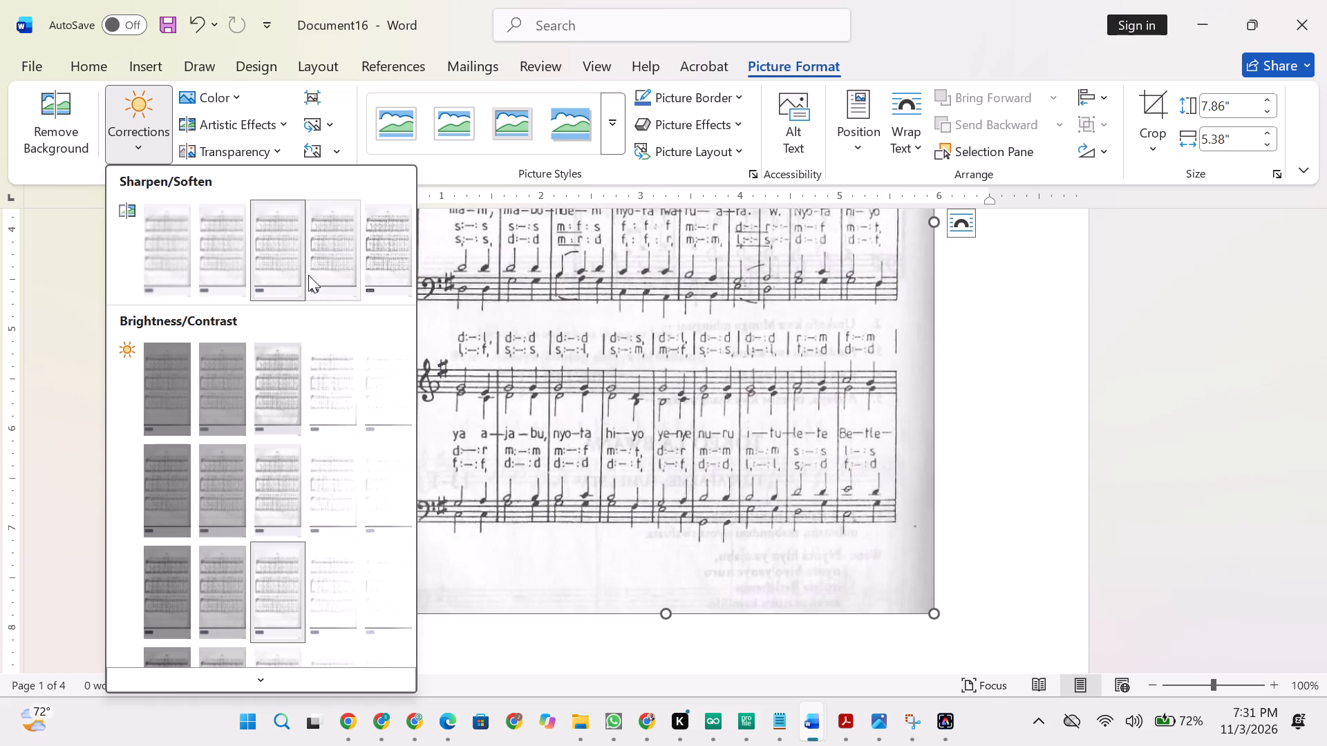
click(336, 250)
Crop the blank band off the top of the page 317 picture to just above the page number, leaving it about 7.8 inches high.
scroll(740, 486, up, 3)
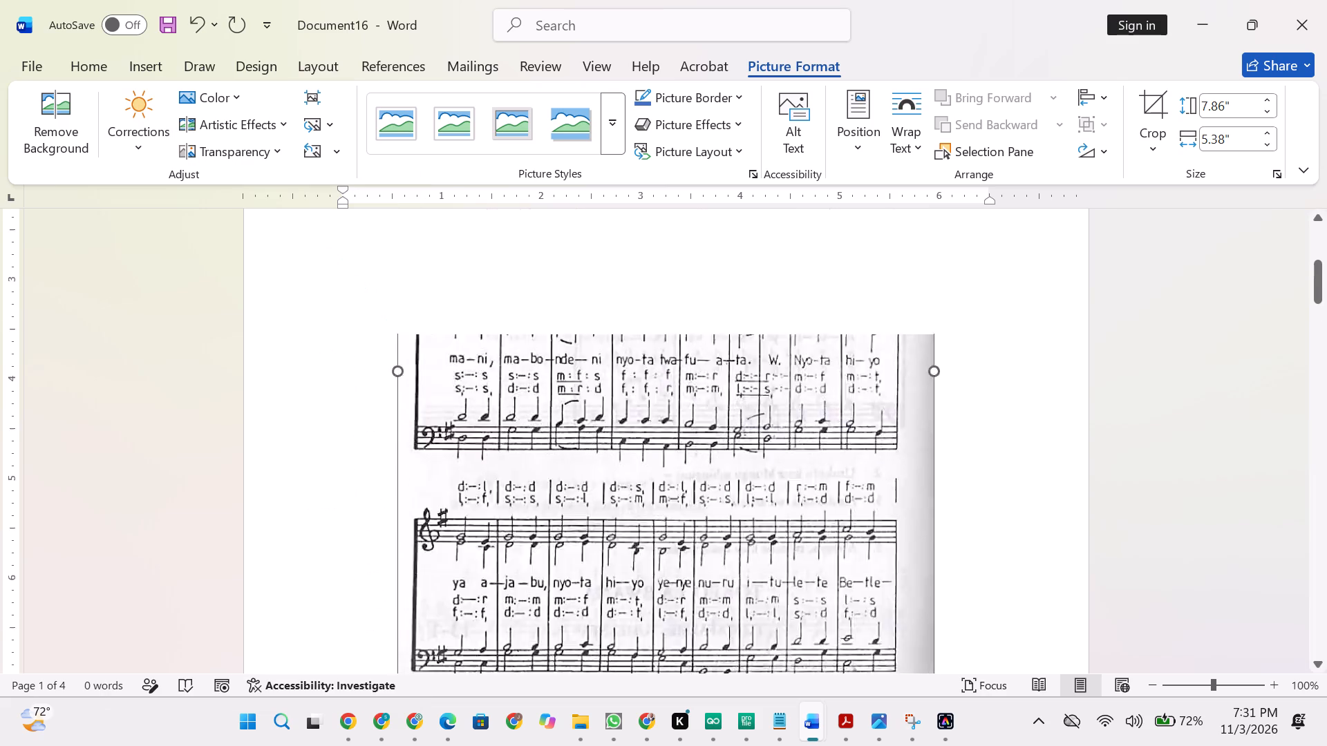
scroll(740, 486, up, 9)
scroll(740, 476, down, 11)
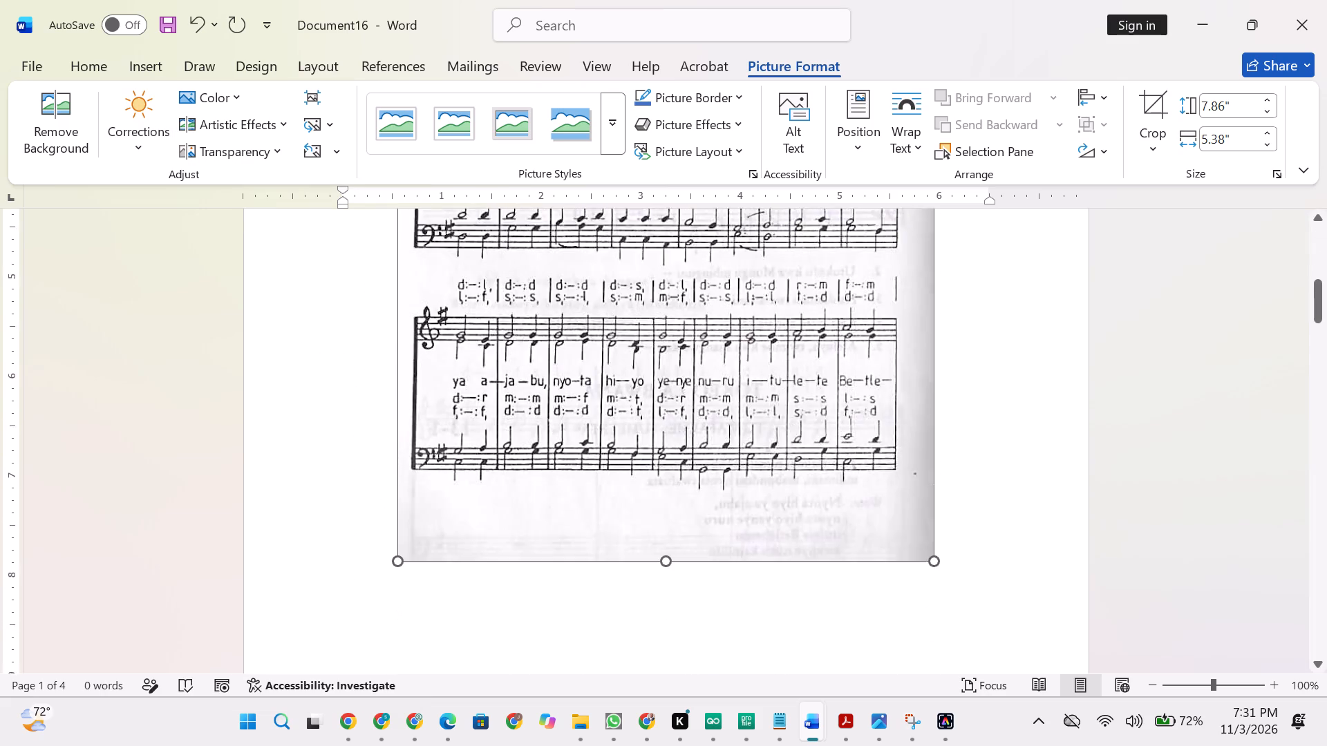
scroll(740, 474, down, 8)
scroll(724, 539, down, 5)
double_click(708, 484)
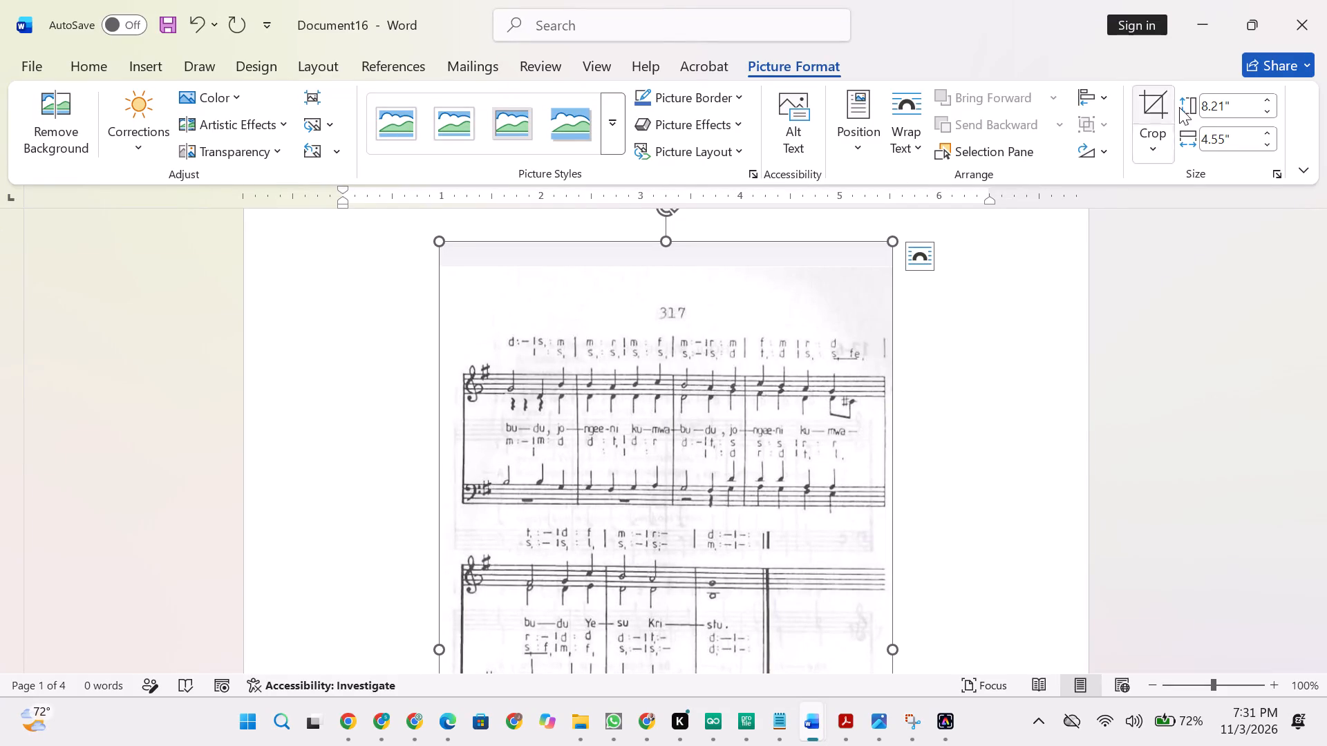
click(1154, 113)
drag(665, 244, 669, 272)
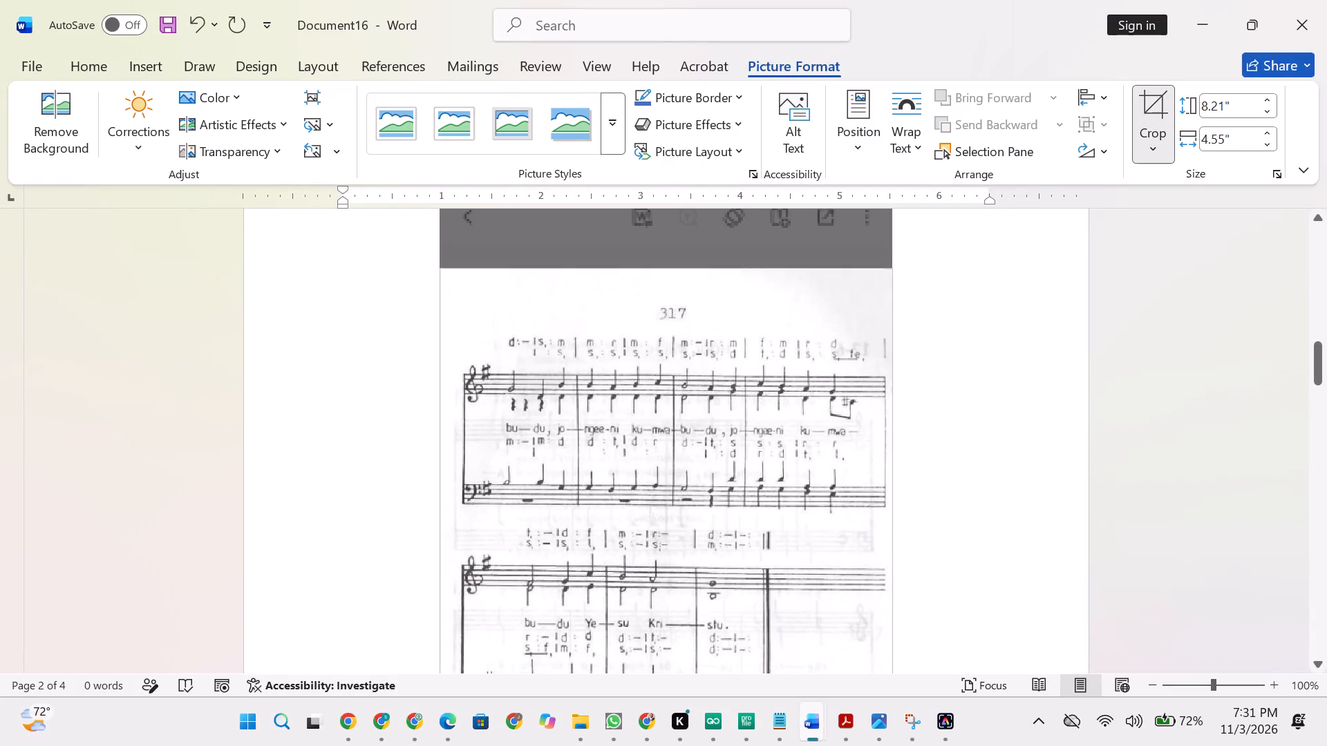
drag(669, 272, 674, 283)
double_click(1035, 378)
Crop the 159/266 page counter and red edit badge off the bottom of the page 317 picture, leaving it about 6.77 inches high.
click(750, 372)
scroll(828, 352, down, 6)
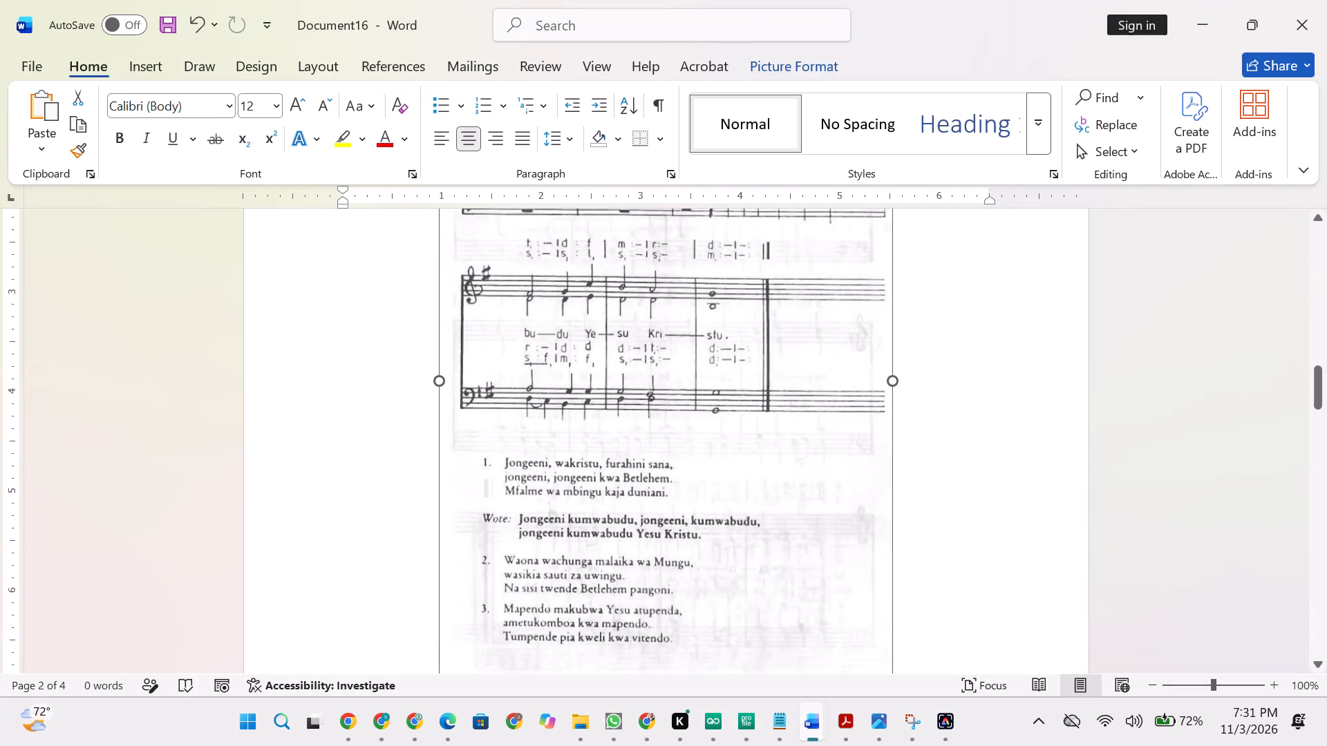
scroll(849, 514, down, 4)
double_click(1047, 446)
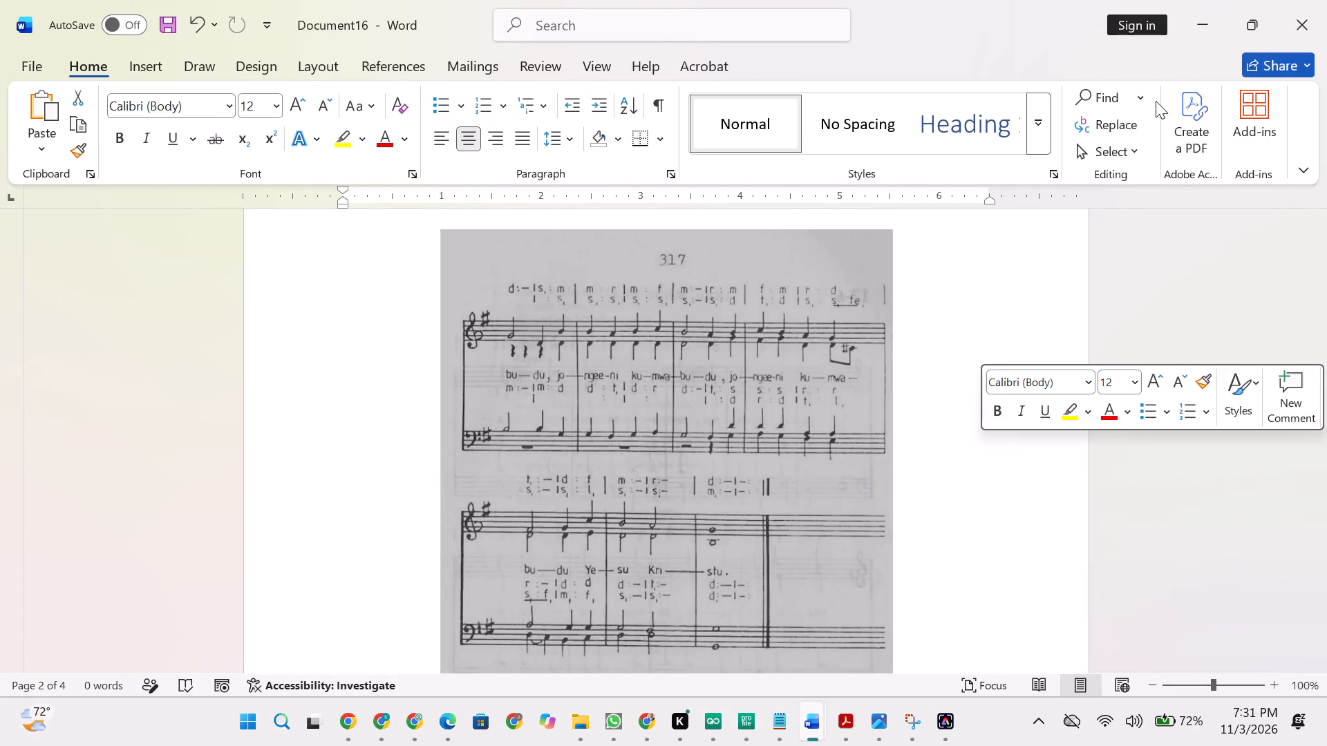
click(985, 374)
scroll(882, 381, down, 4)
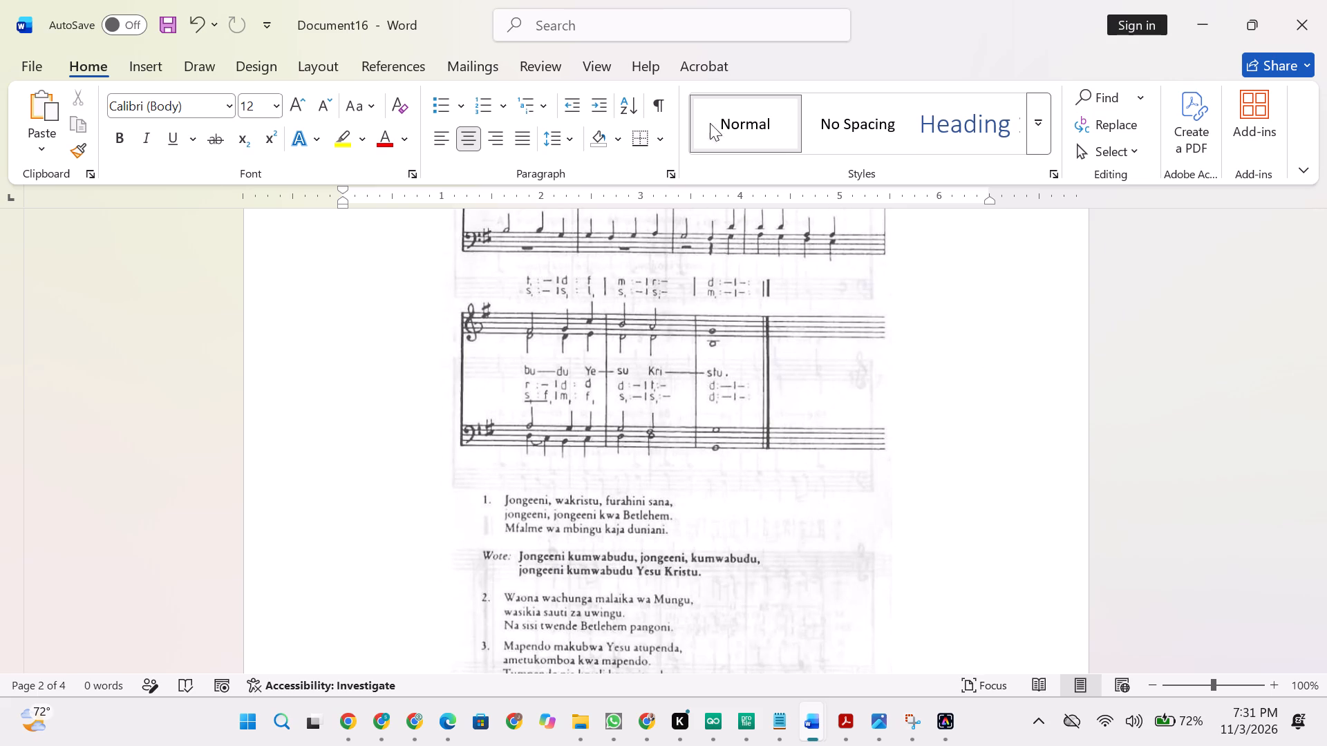
drag(639, 446, 645, 441)
click(808, 66)
scroll(649, 427, down, 5)
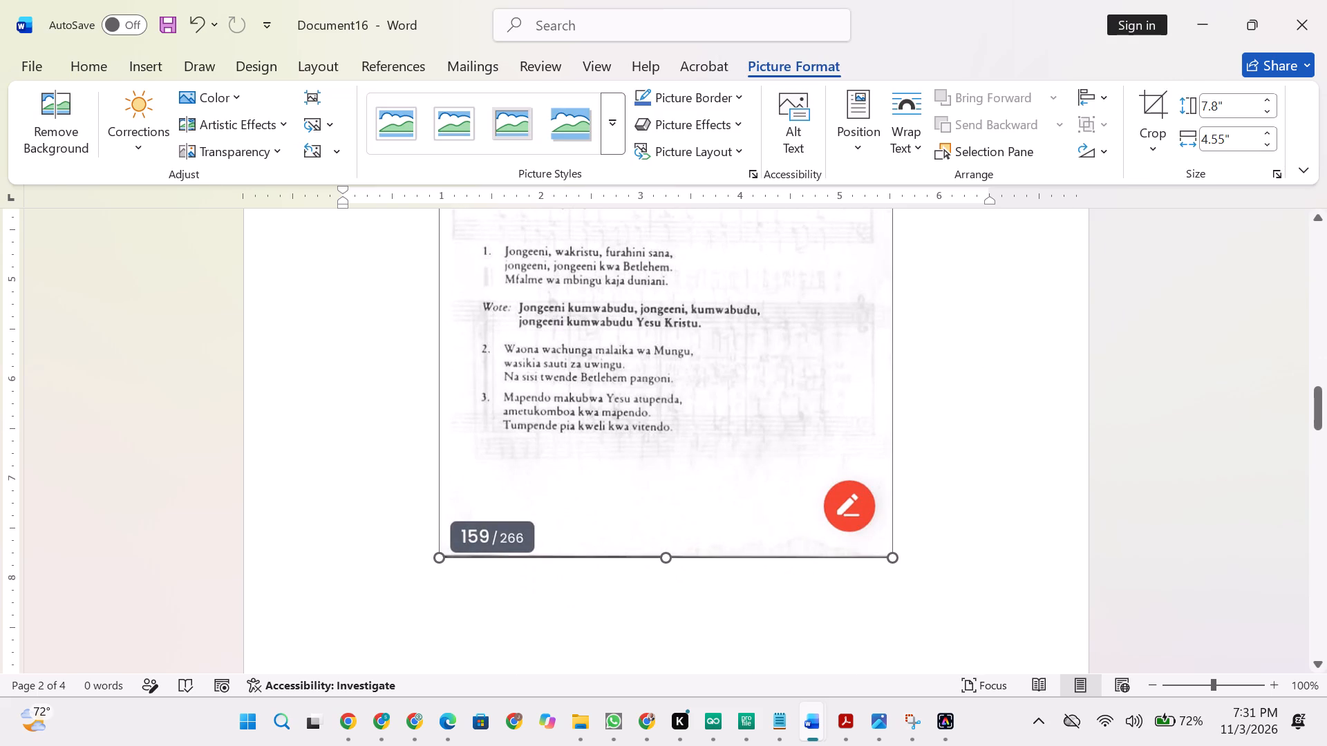
click(1133, 121)
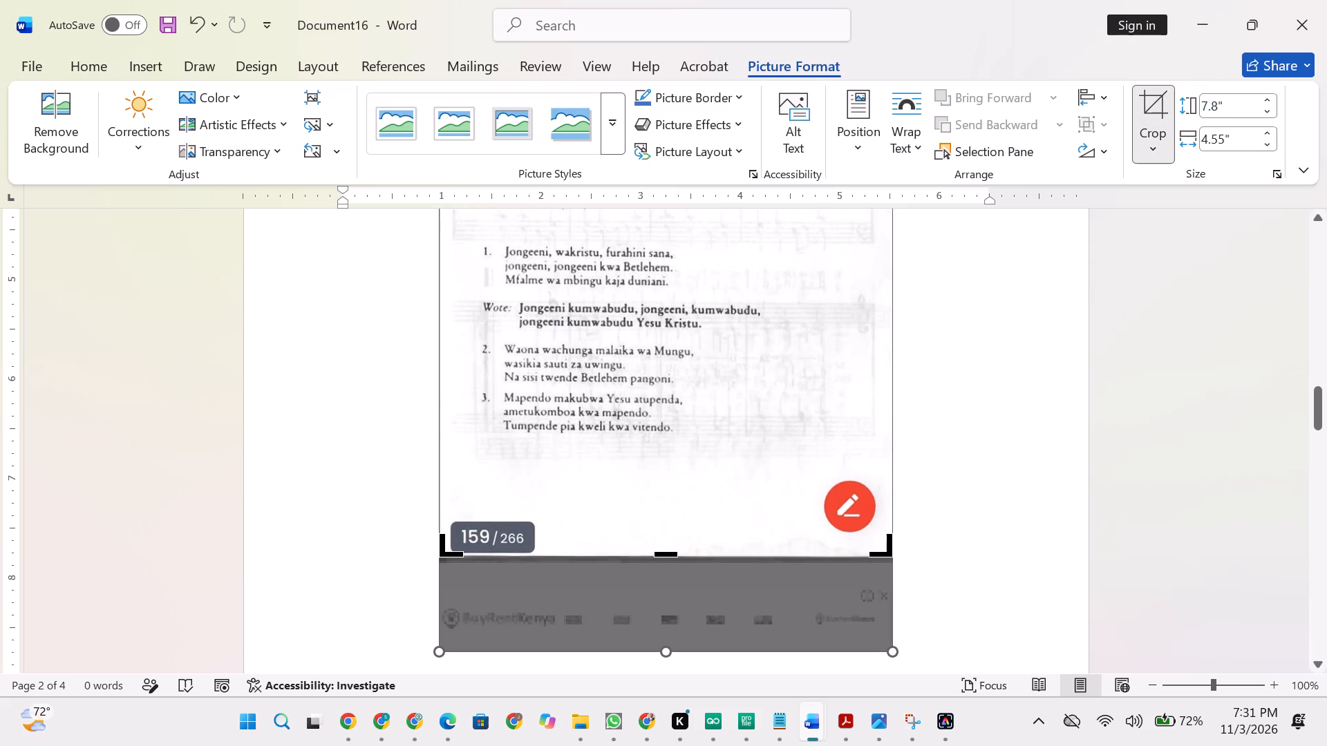
drag(675, 552, 670, 455)
click(963, 486)
Enlarge the cropped page 317 picture in proportion to about 8.34 inches high by 5.6 inches wide.
click(775, 434)
scroll(868, 476, down, 6)
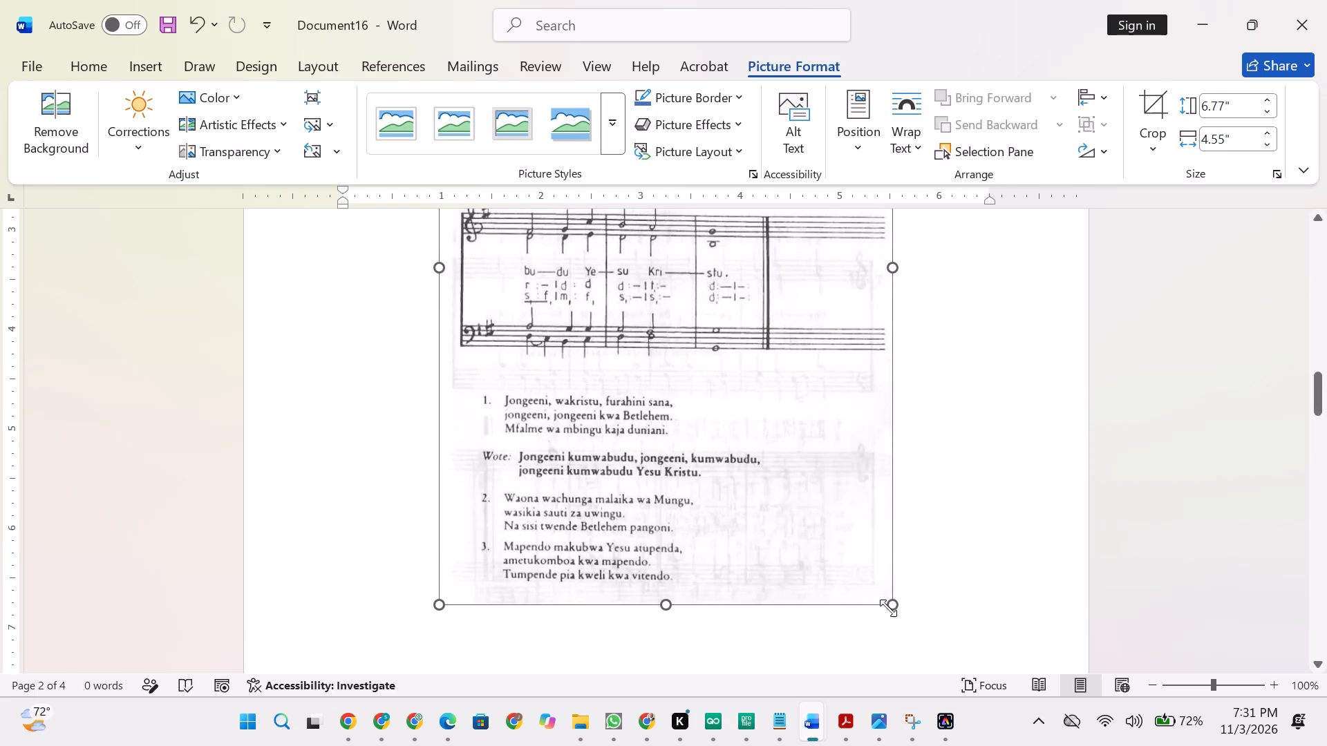
drag(892, 606, 928, 644)
scroll(934, 559, down, 6)
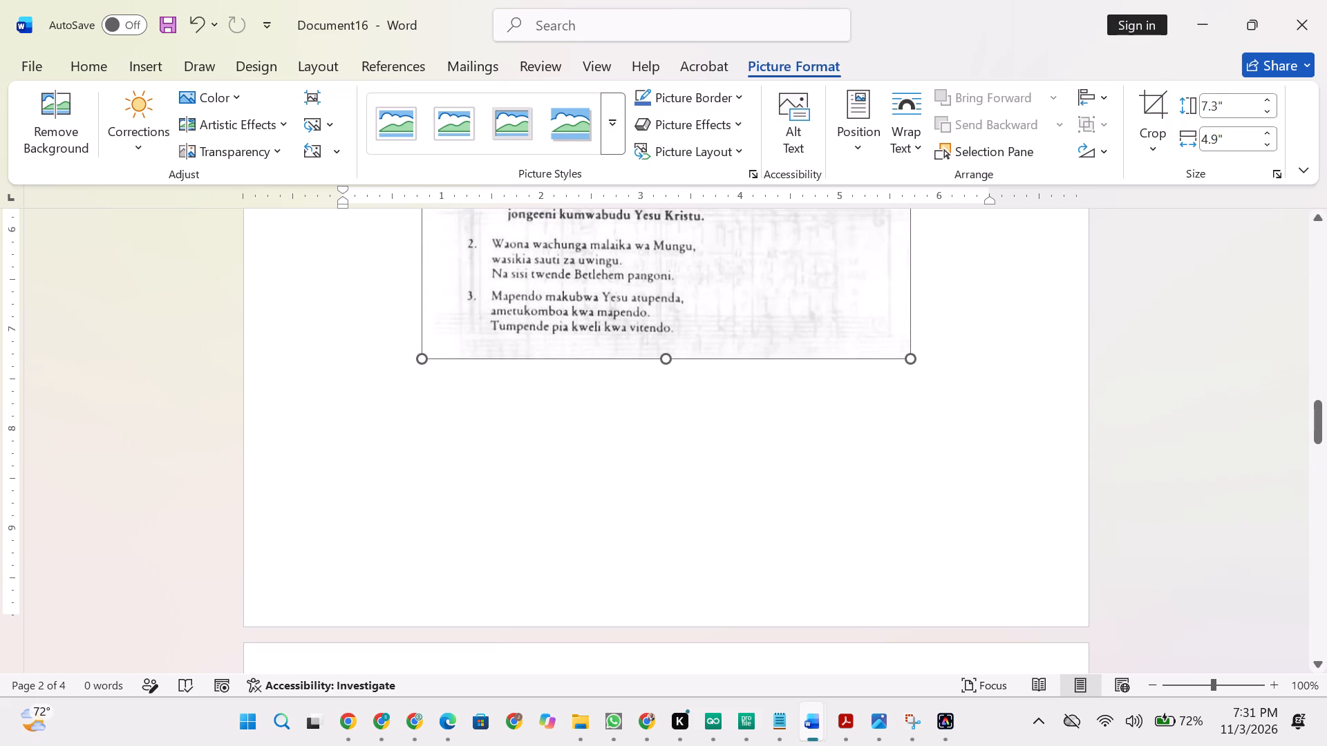
drag(912, 363, 968, 536)
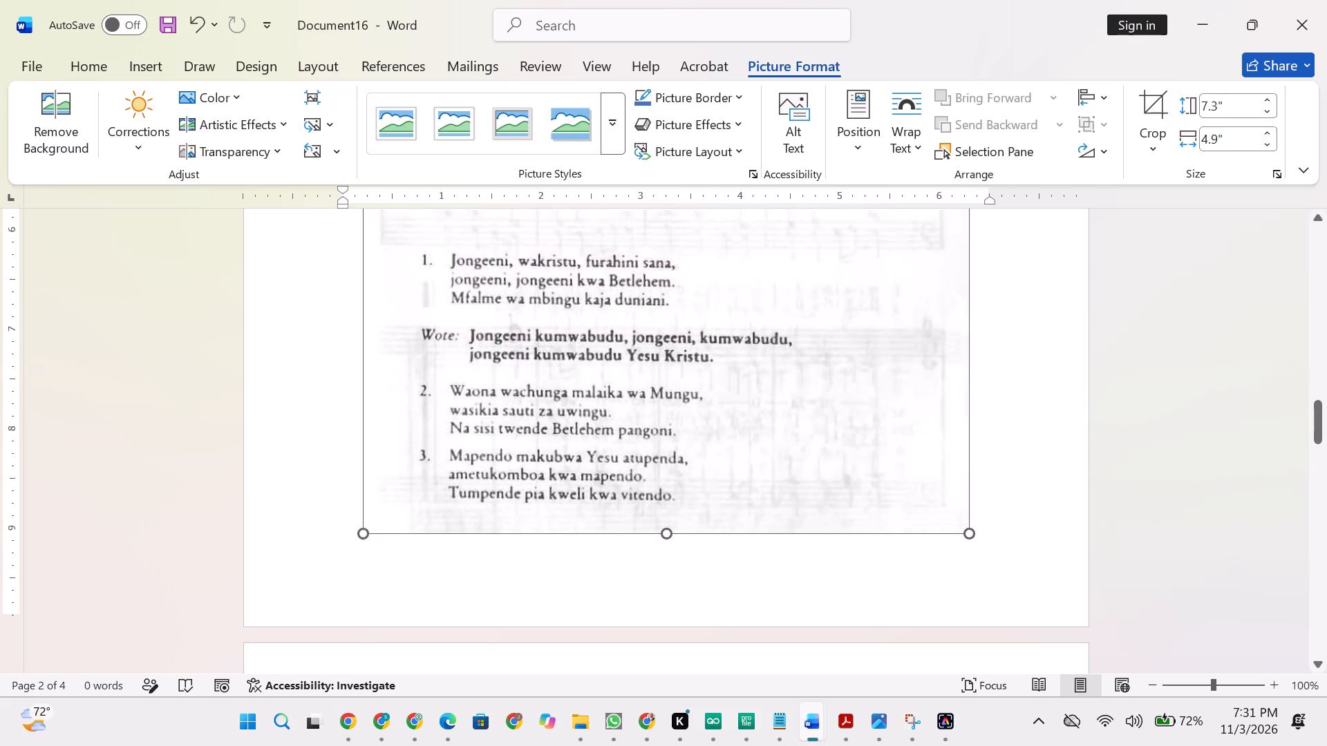
drag(968, 536, 971, 553)
scroll(965, 493, down, 3)
scroll(965, 492, up, 4)
scroll(965, 492, down, 2)
scroll(961, 364, down, 1)
scroll(937, 393, up, 6)
drag(977, 412, 913, 501)
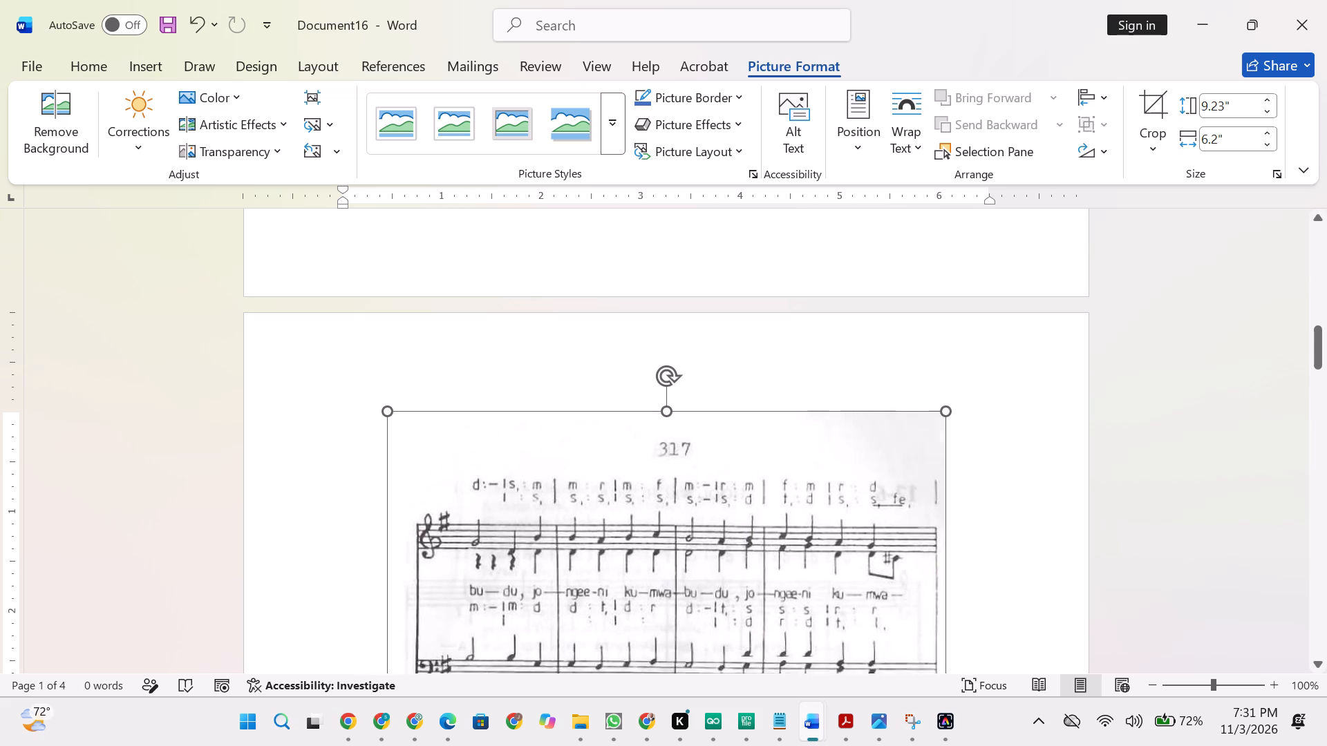
Position the page 317 picture in the middle centre of its page with text wrapping.
click(769, 497)
click(860, 137)
click(920, 376)
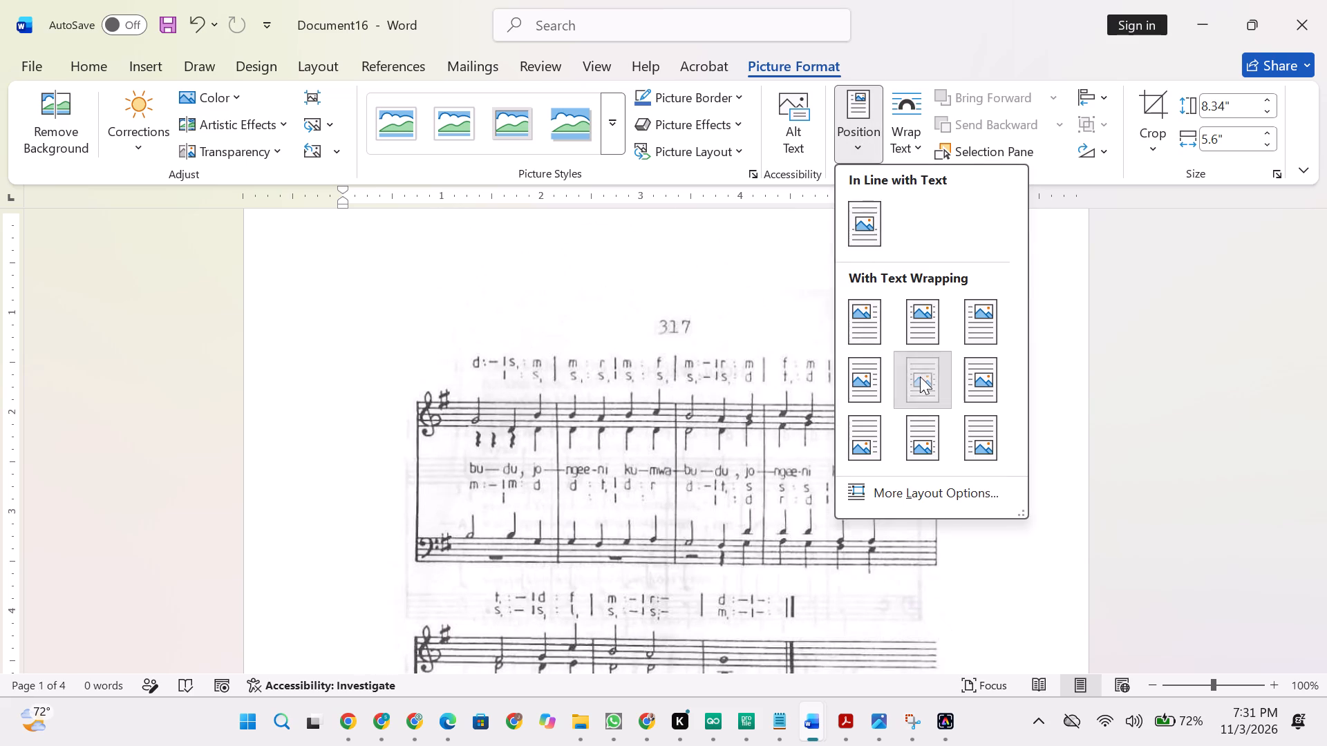
Apply the Sharpen: 25% correction to the page 317 picture.
click(780, 423)
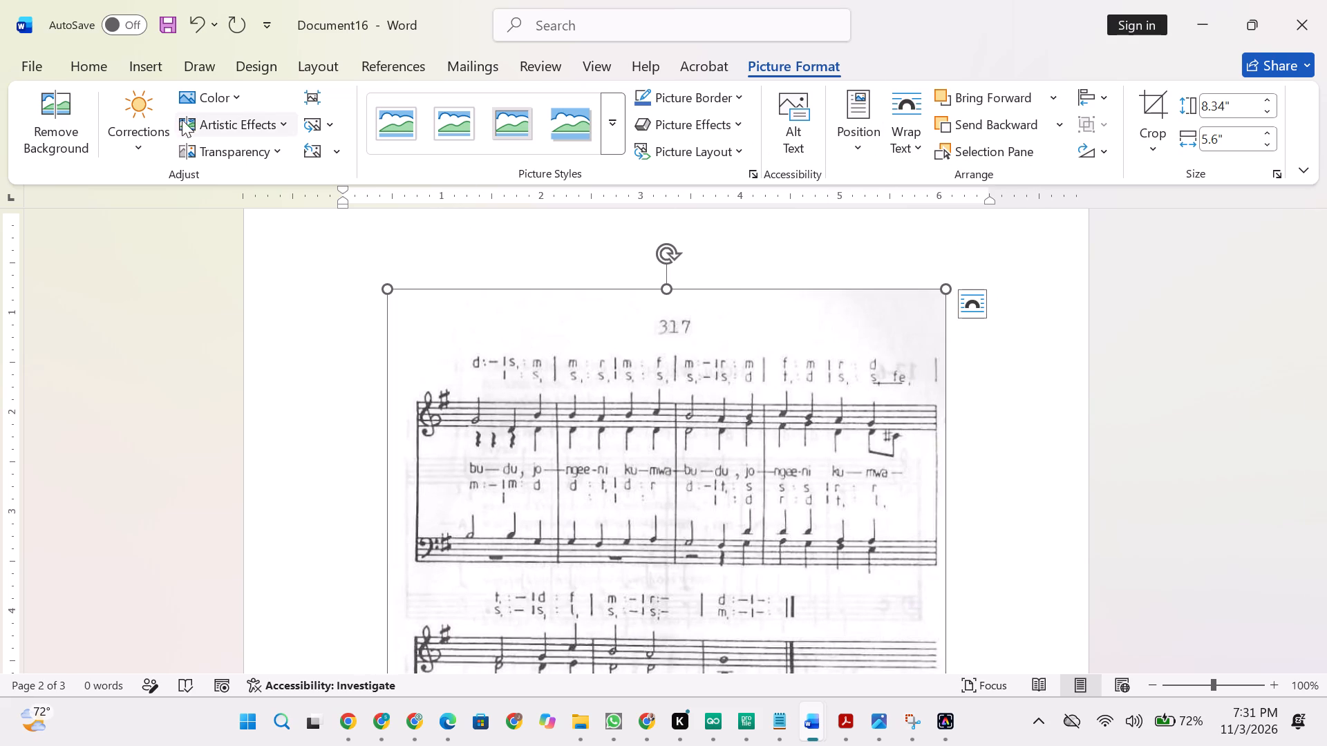
click(133, 151)
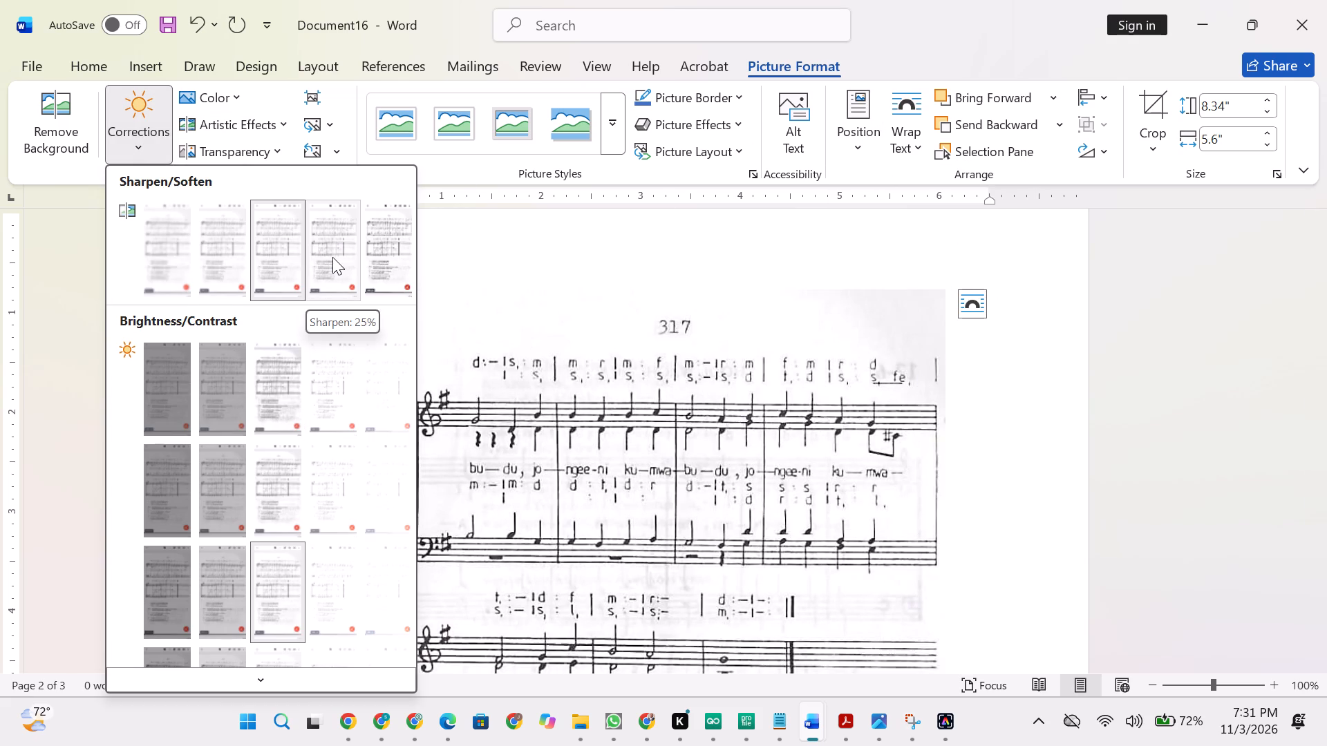
click(332, 257)
Remove the page 316 picture, headed 12-5 Jongeeni, Wakristu, from below the page 317 picture.
scroll(804, 390, down, 17)
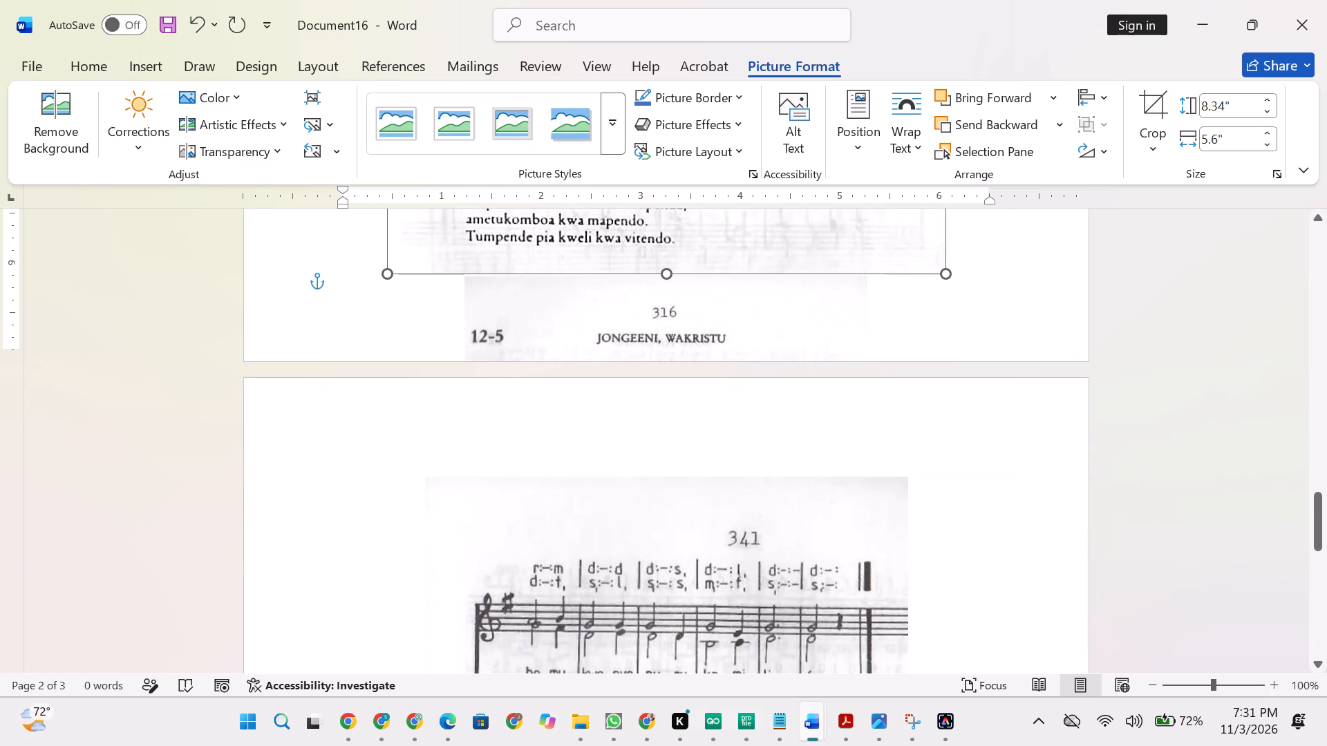
click(634, 311)
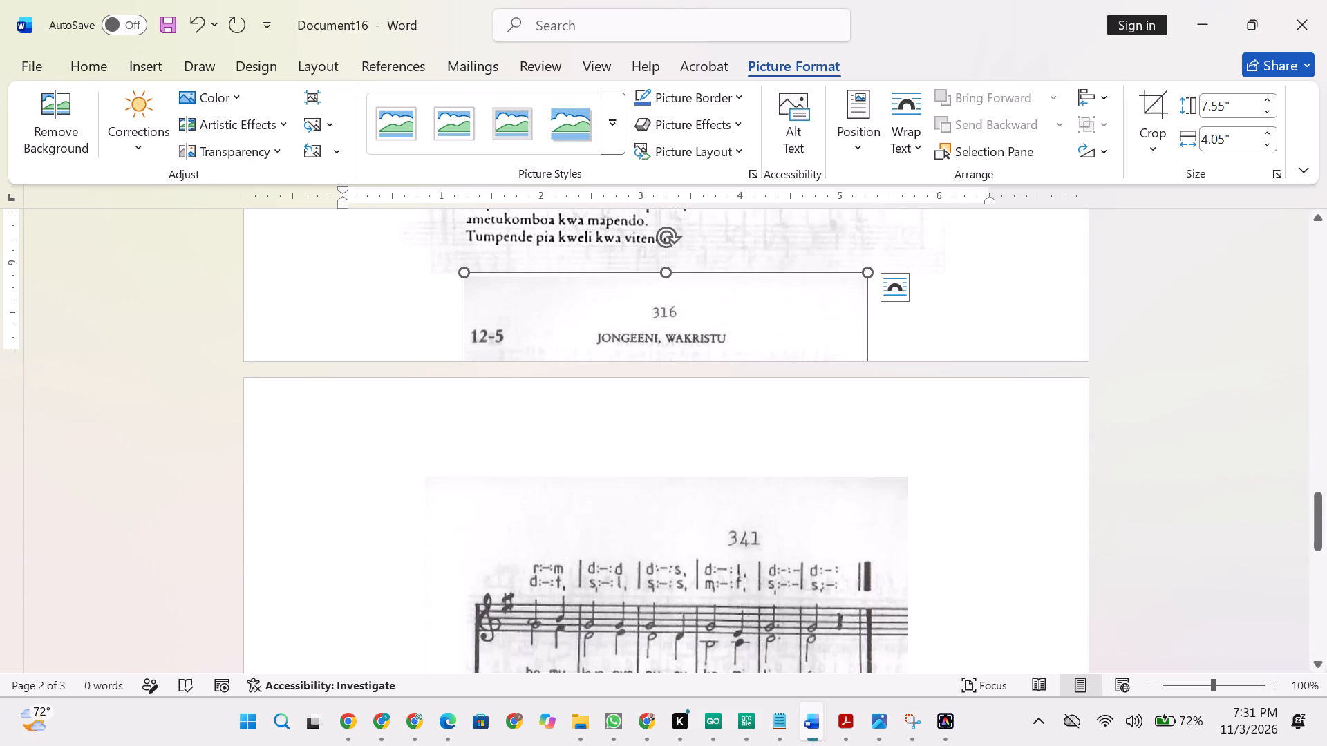
scroll(697, 388, down, 14)
scroll(699, 385, up, 4)
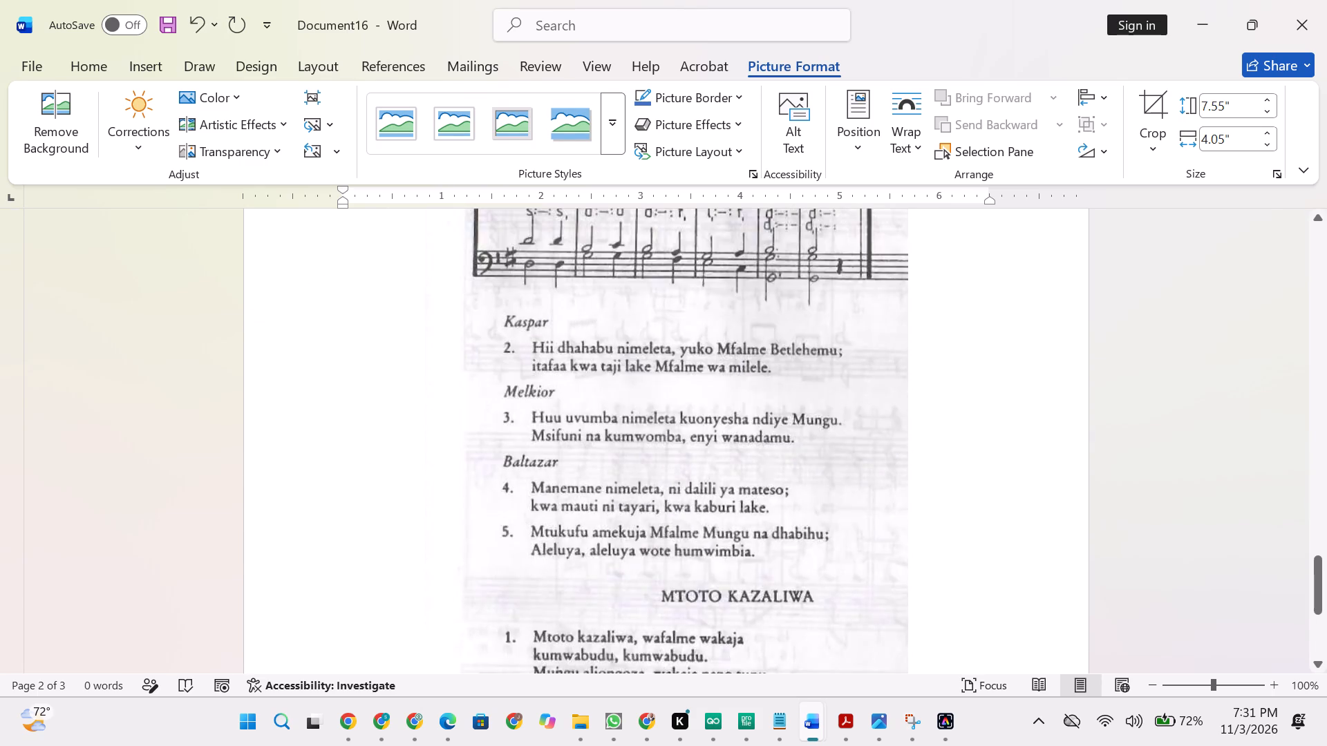
scroll(699, 385, up, 11)
click(684, 365)
right_click(684, 365)
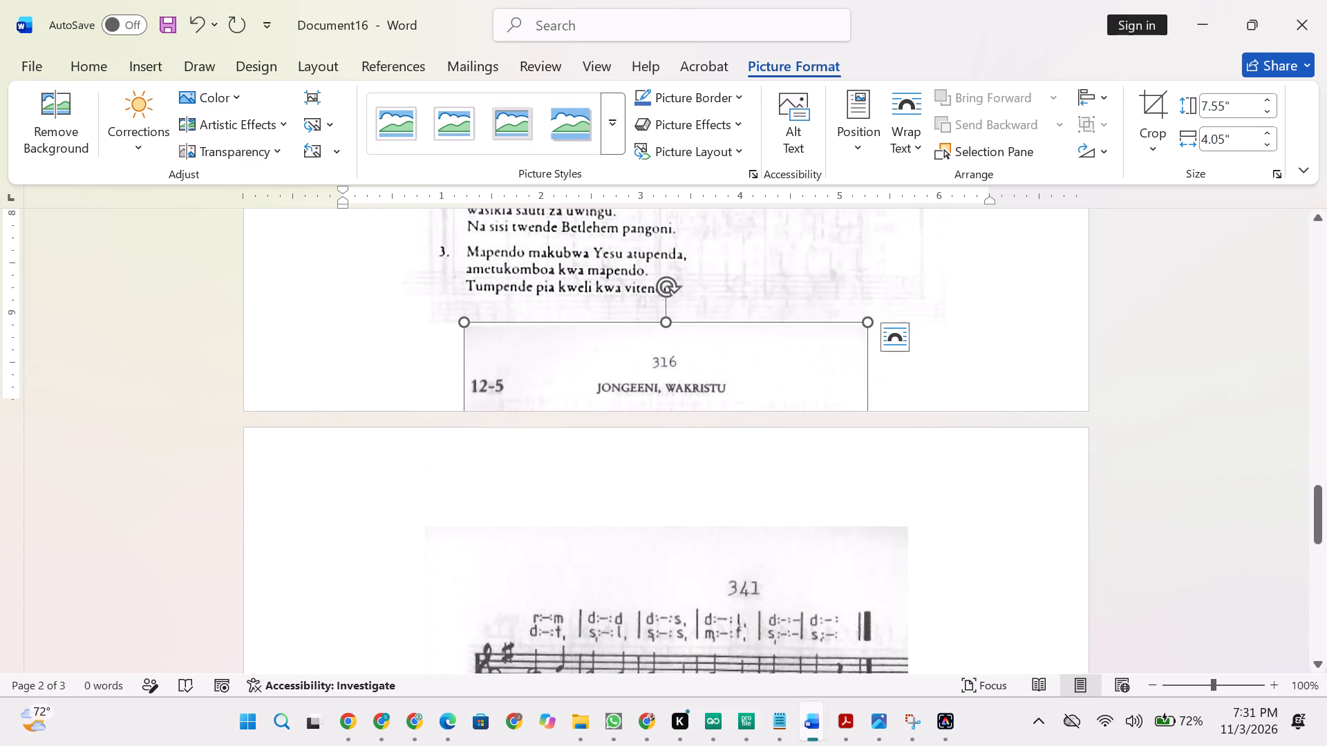
click(789, 140)
Examine how the remaining page 340, 317 and 341 pictures are laid out across the document.
scroll(789, 420, down, 4)
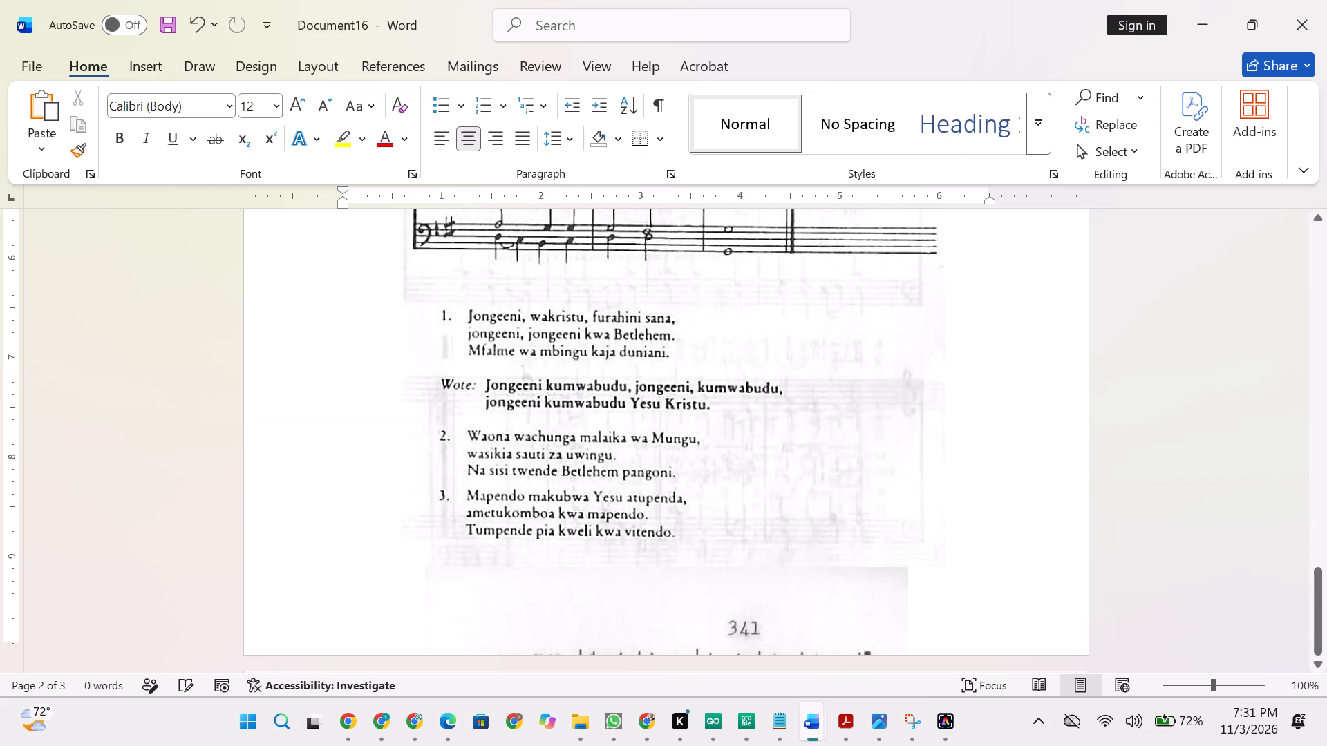
click(1054, 574)
click(815, 584)
scroll(885, 563, down, 4)
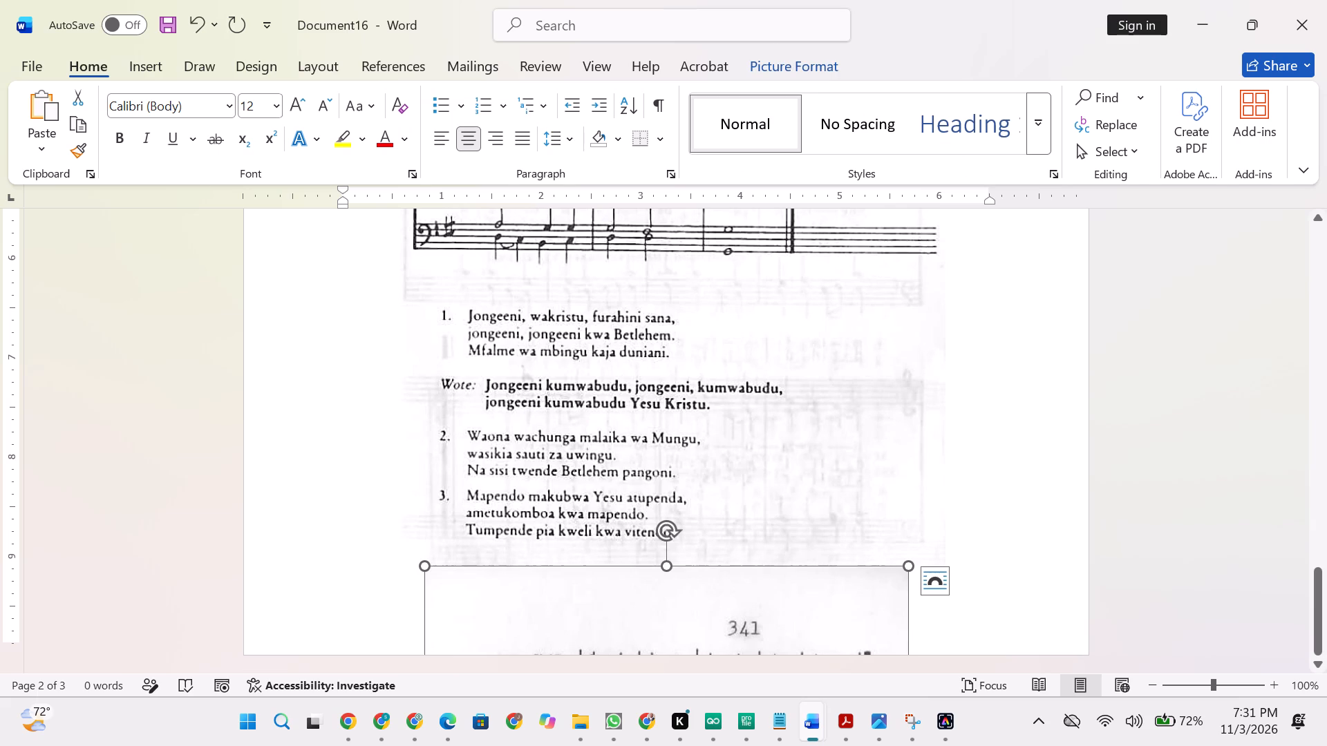
scroll(800, 525, down, 3)
click(730, 461)
scroll(730, 461, up, 9)
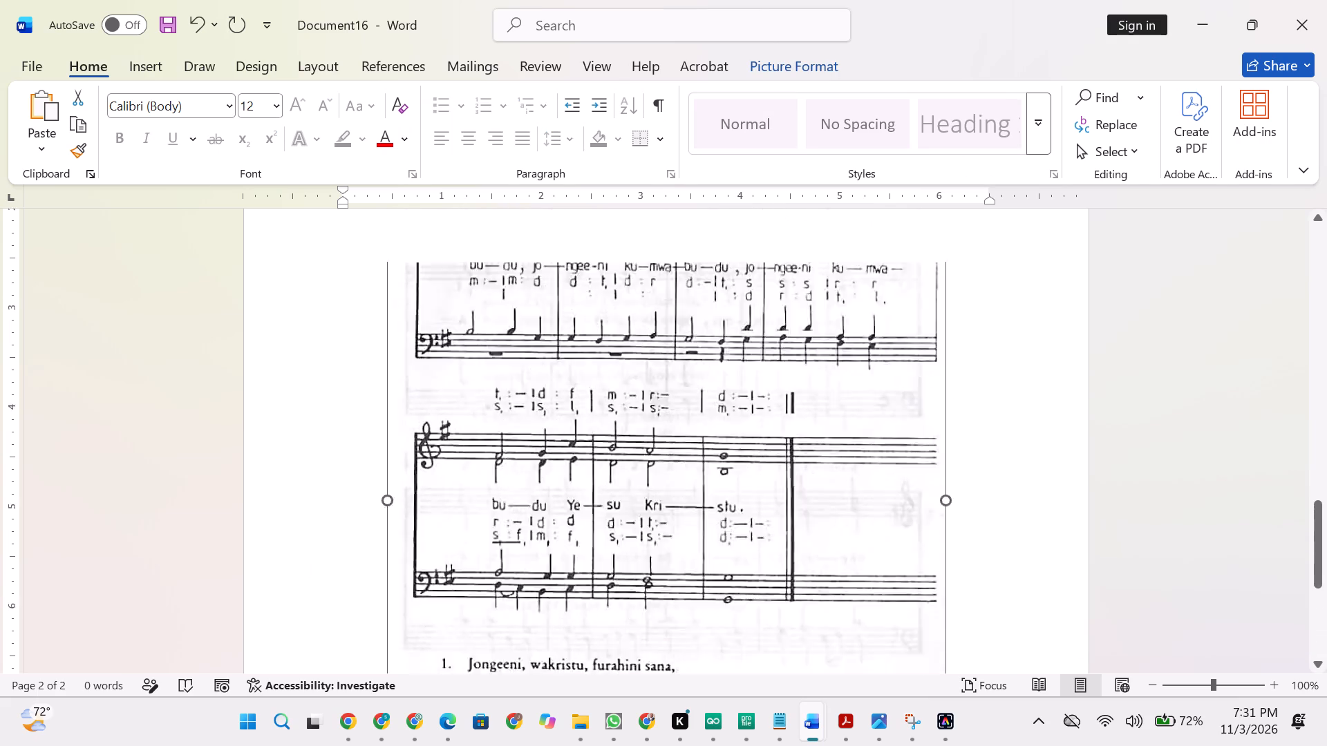
scroll(730, 461, up, 8)
scroll(731, 461, up, 18)
scroll(736, 464, down, 4)
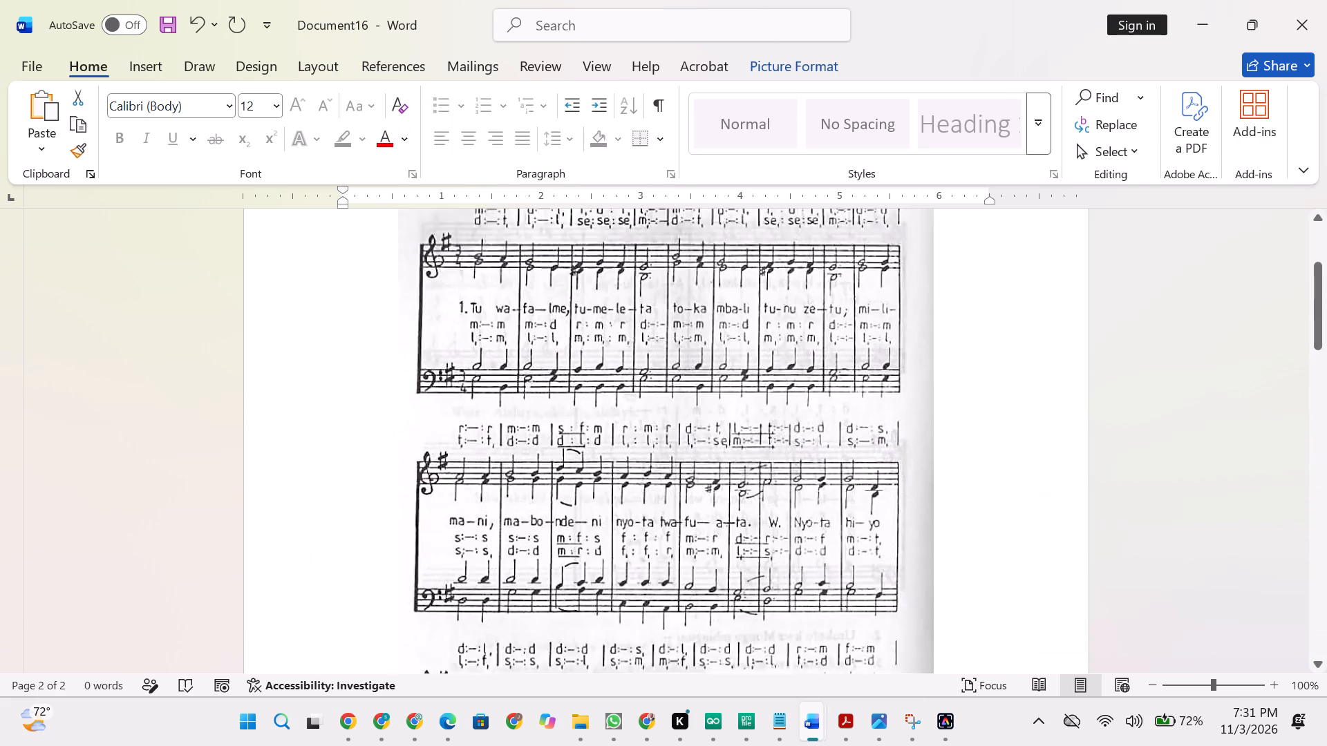
scroll(736, 465, up, 14)
scroll(788, 503, down, 20)
scroll(788, 503, down, 4)
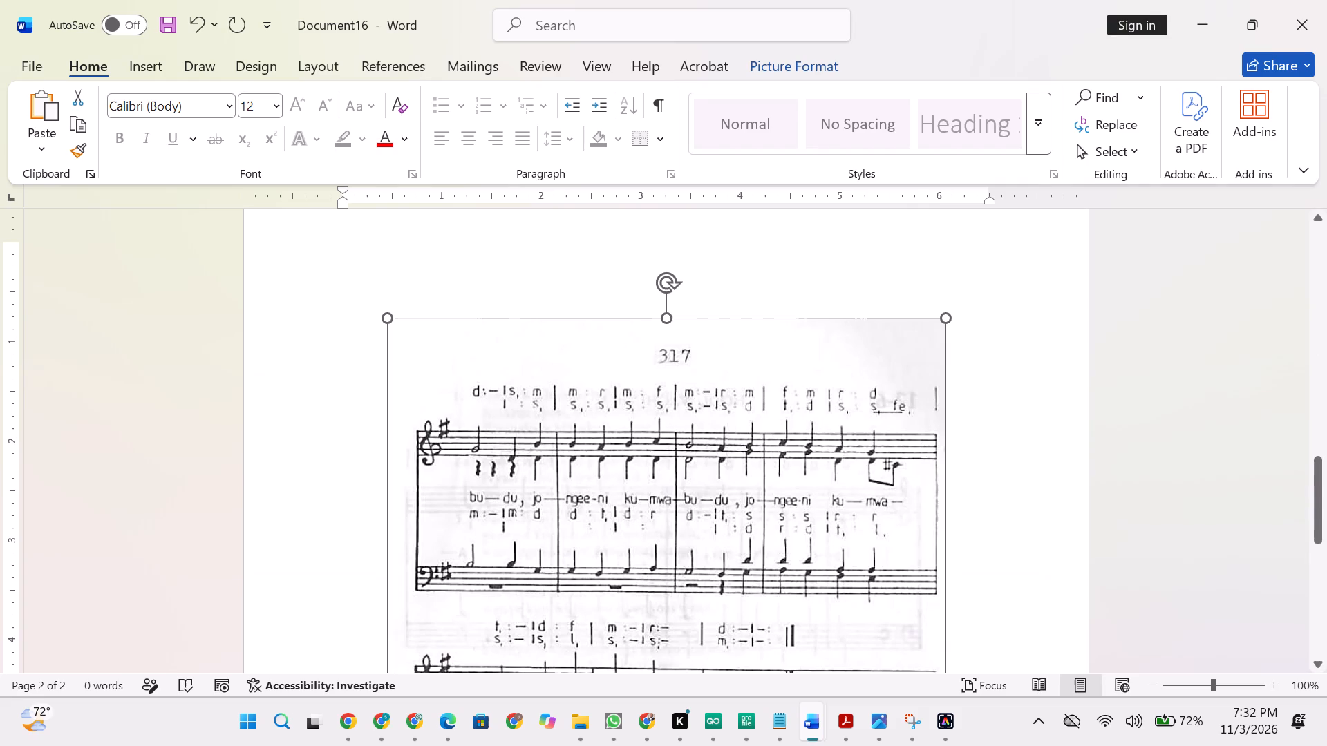
Insert a new paragraph after the page 341 picture that sits below the page 317 picture.
click(804, 500)
scroll(805, 495, down, 10)
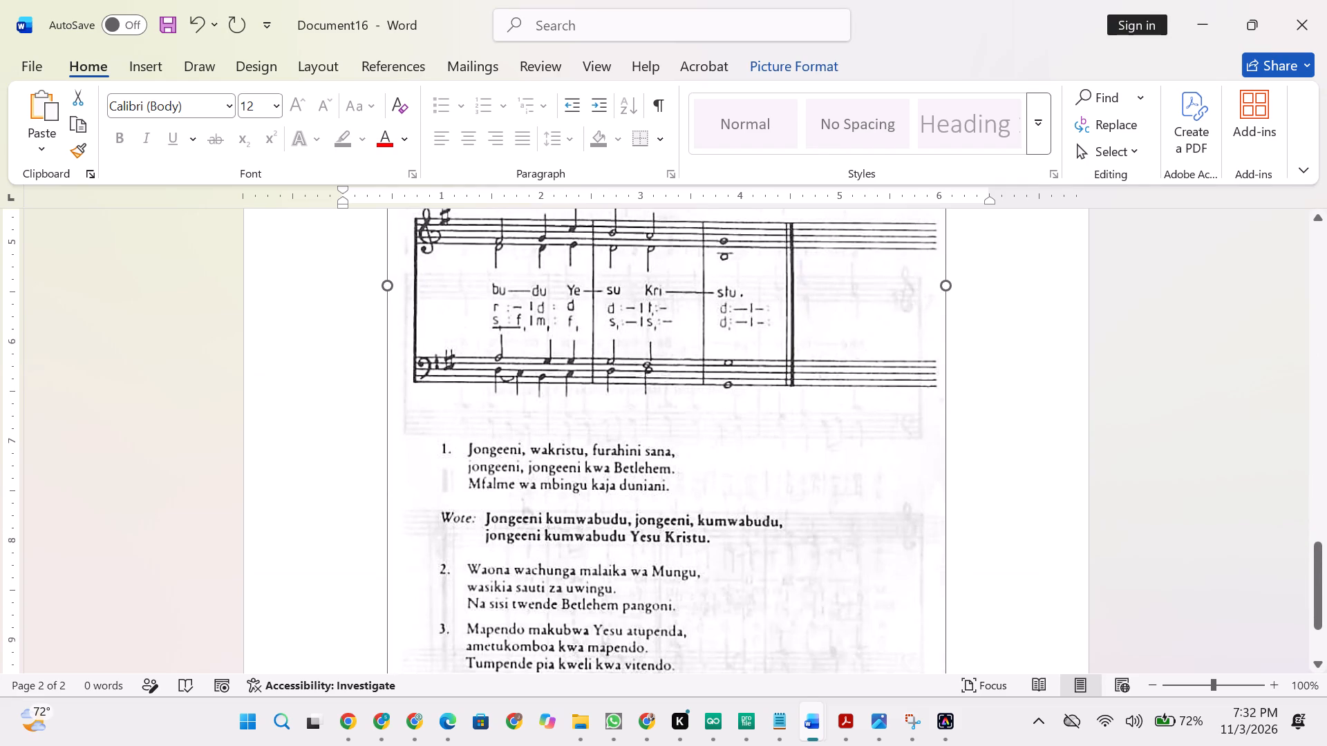
click(1019, 520)
click(825, 472)
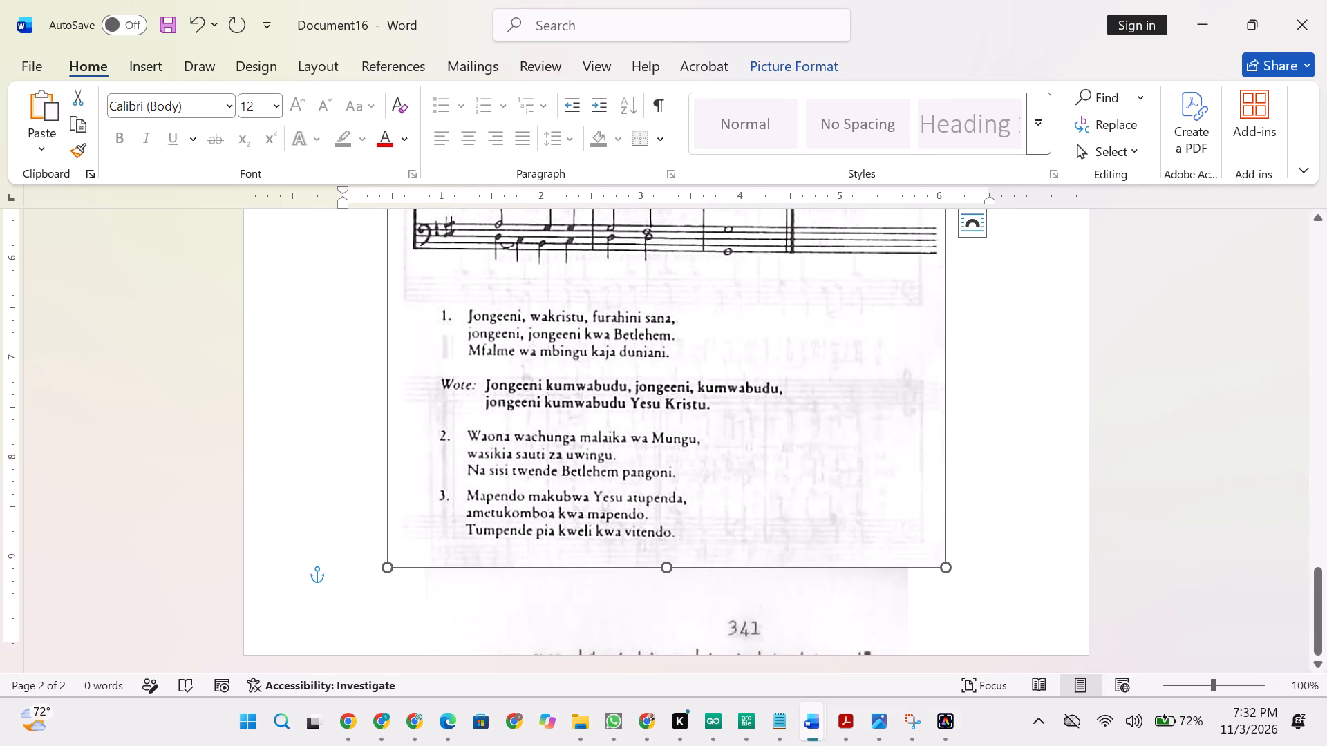
click(938, 601)
key(Return)
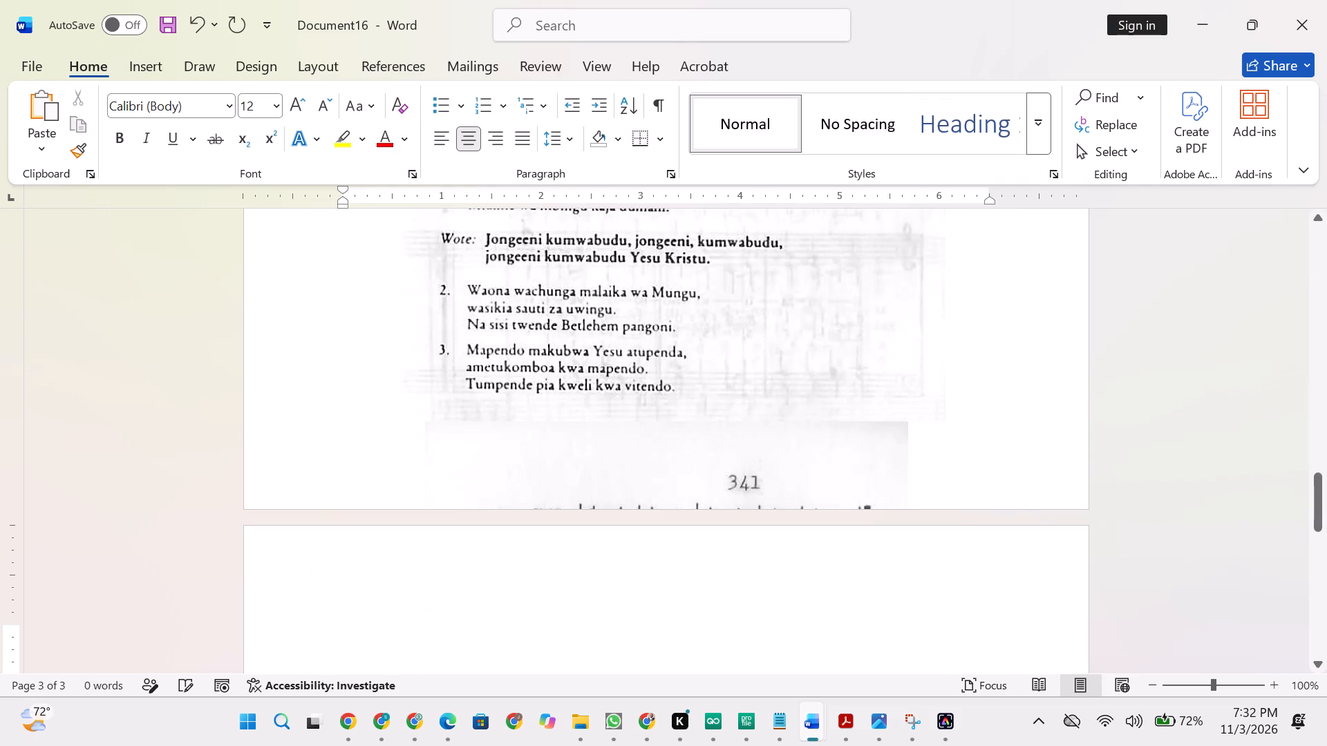
Cut the page 317 picture with the Jongeeni verses from its place above the page 341 picture.
click(788, 481)
double_click(788, 481)
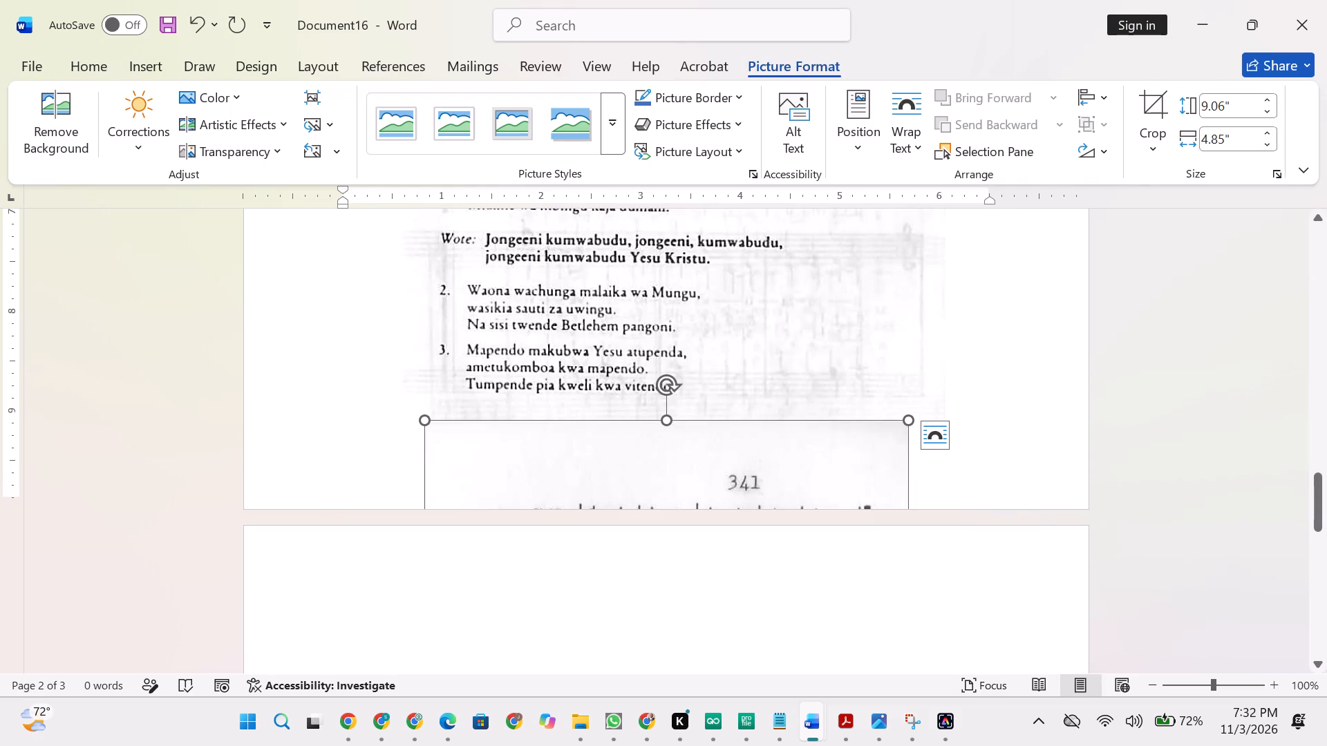
drag(684, 448, 677, 479)
click(684, 363)
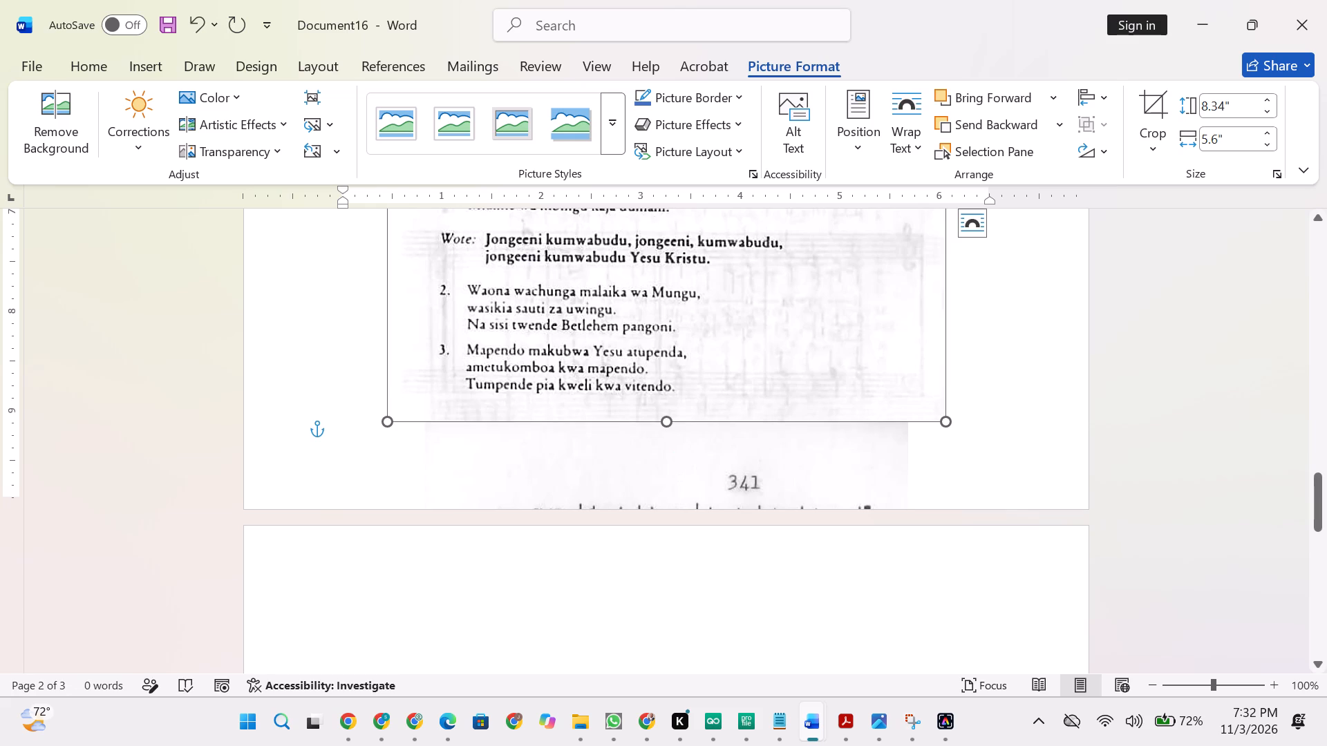
scroll(766, 406, up, 3)
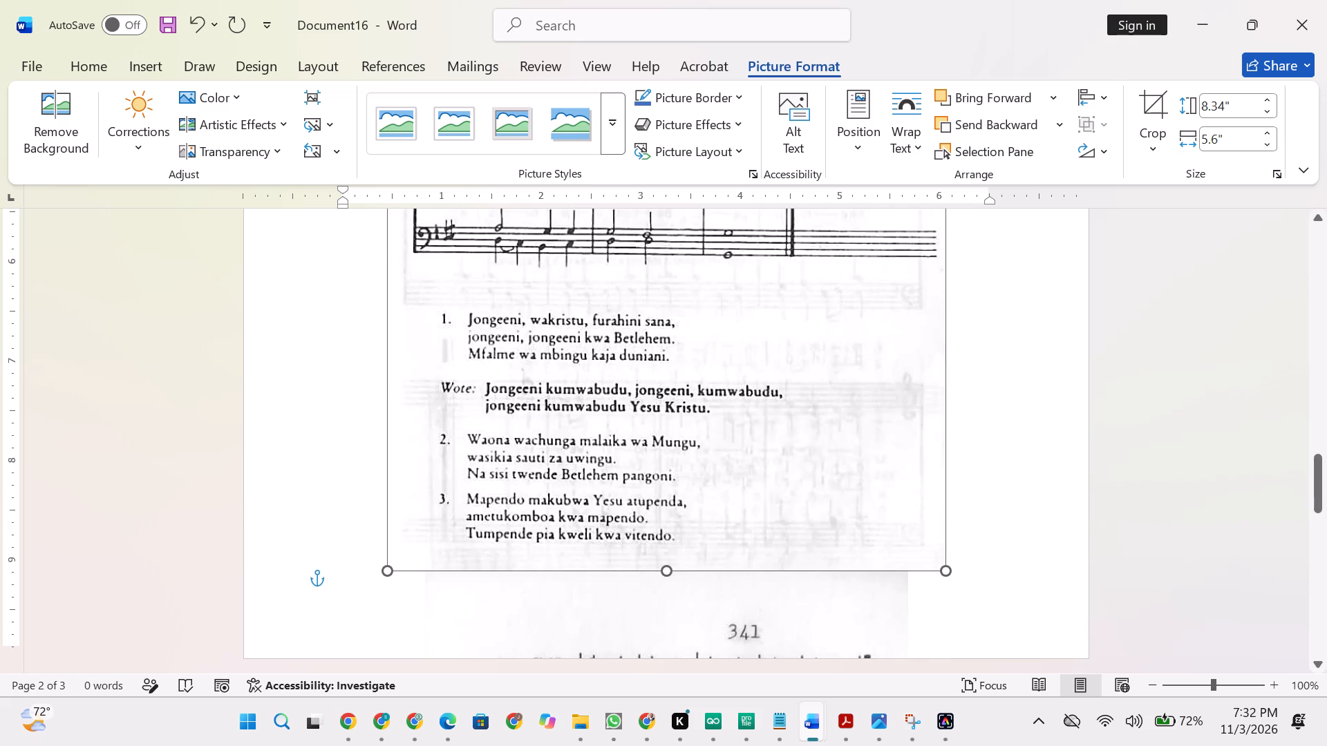
click(814, 465)
right_click(814, 465)
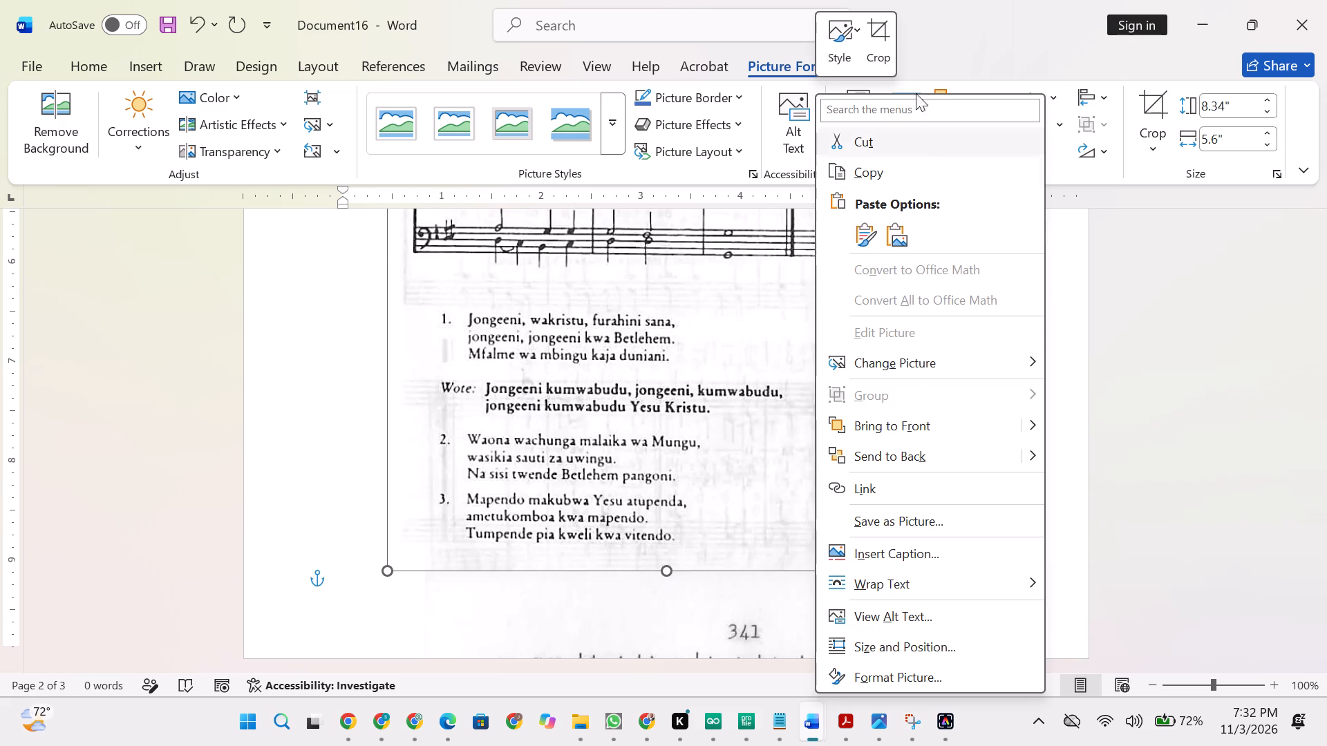
click(895, 146)
Add three empty paragraphs after the page 341 picture, paste the cut page 317 picture on the new page, and adjust its placement.
scroll(815, 390, down, 5)
scroll(751, 521, down, 5)
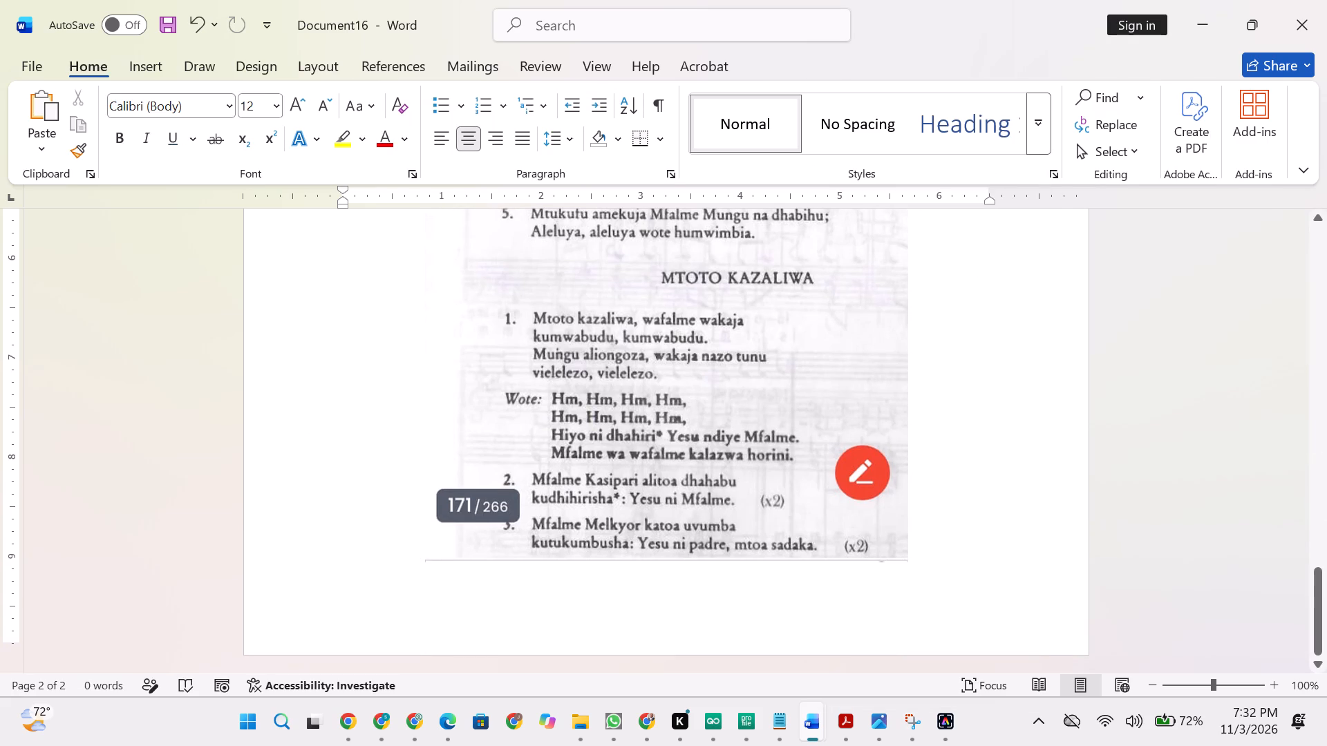
click(968, 542)
key(Return)
key(Return)
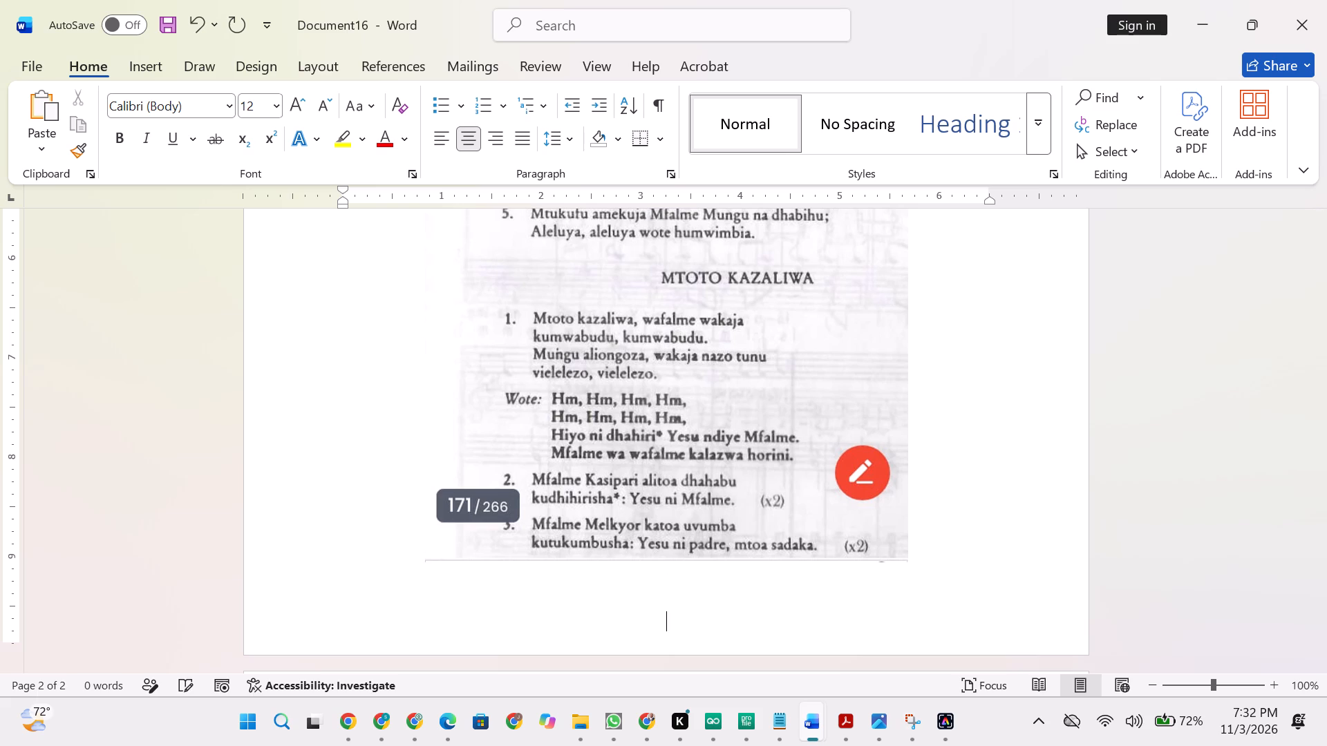
key(Return)
key(ctrl+v)
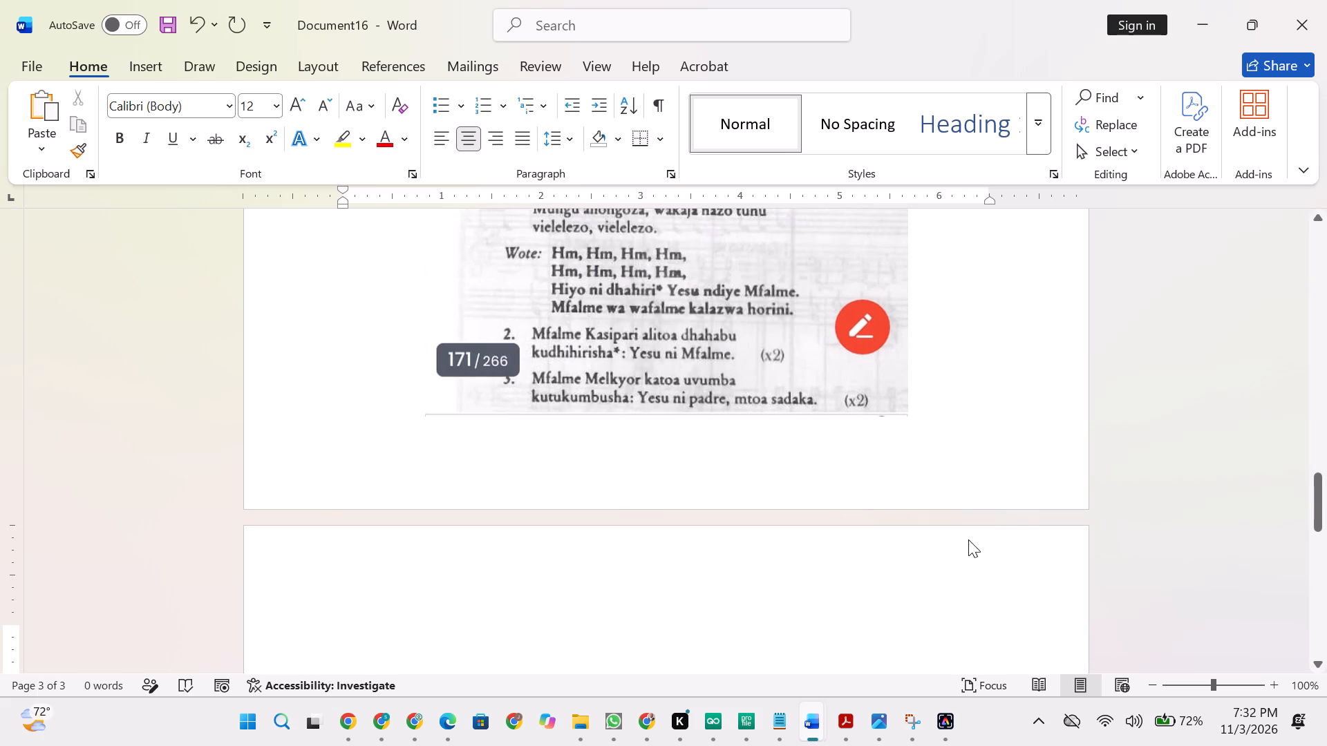
click(943, 489)
drag(972, 435, 945, 432)
drag(945, 432, 840, 409)
drag(905, 391, 513, 396)
Enlarge the page 341 picture proportionally to about 9.47 inches high by 5.07 inches wide.
scroll(787, 403, up, 15)
click(704, 377)
scroll(719, 383, up, 4)
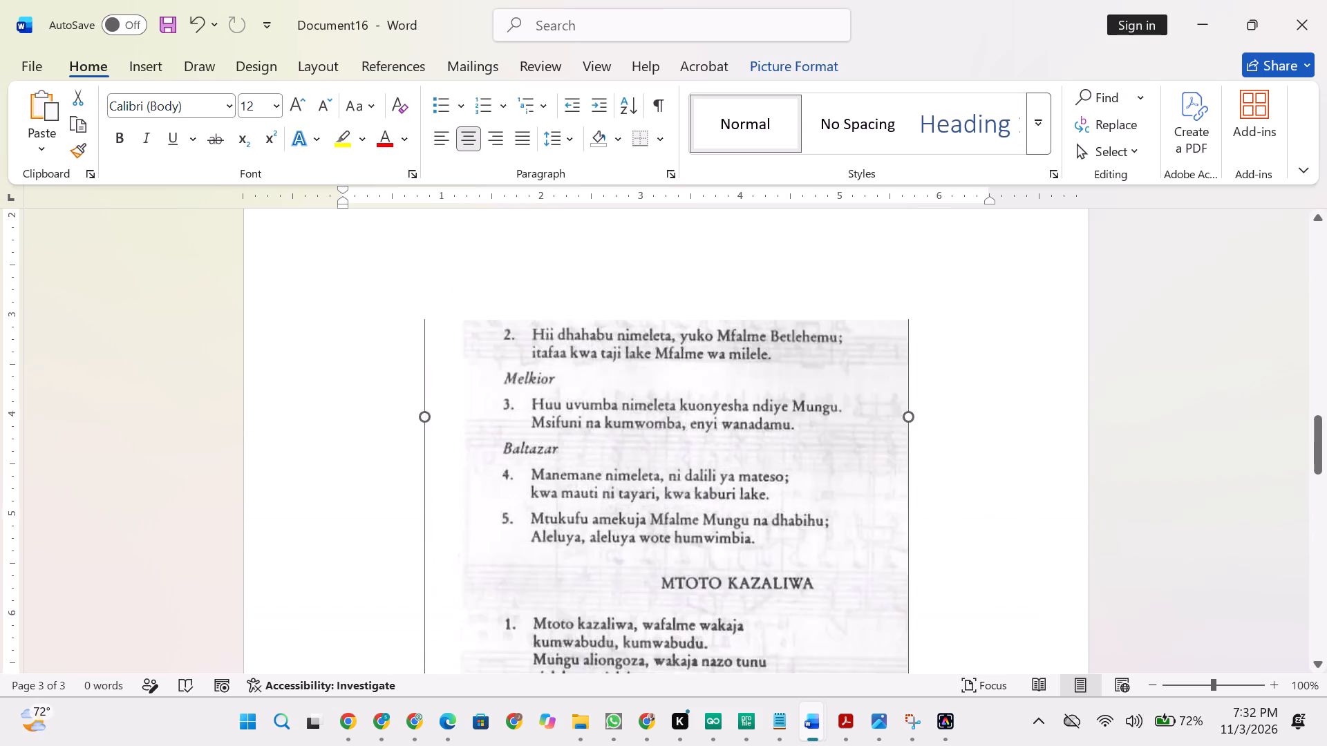
scroll(719, 383, up, 8)
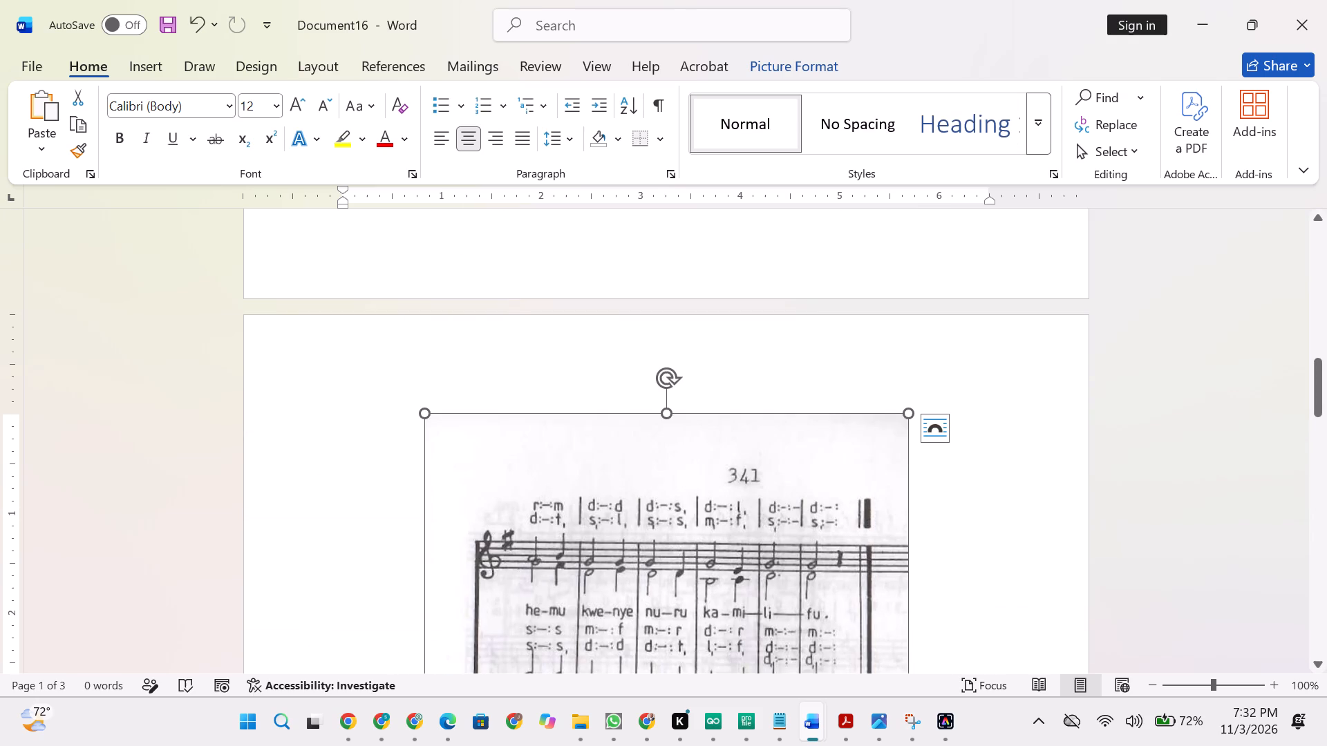
drag(424, 410, 382, 349)
scroll(708, 467, down, 7)
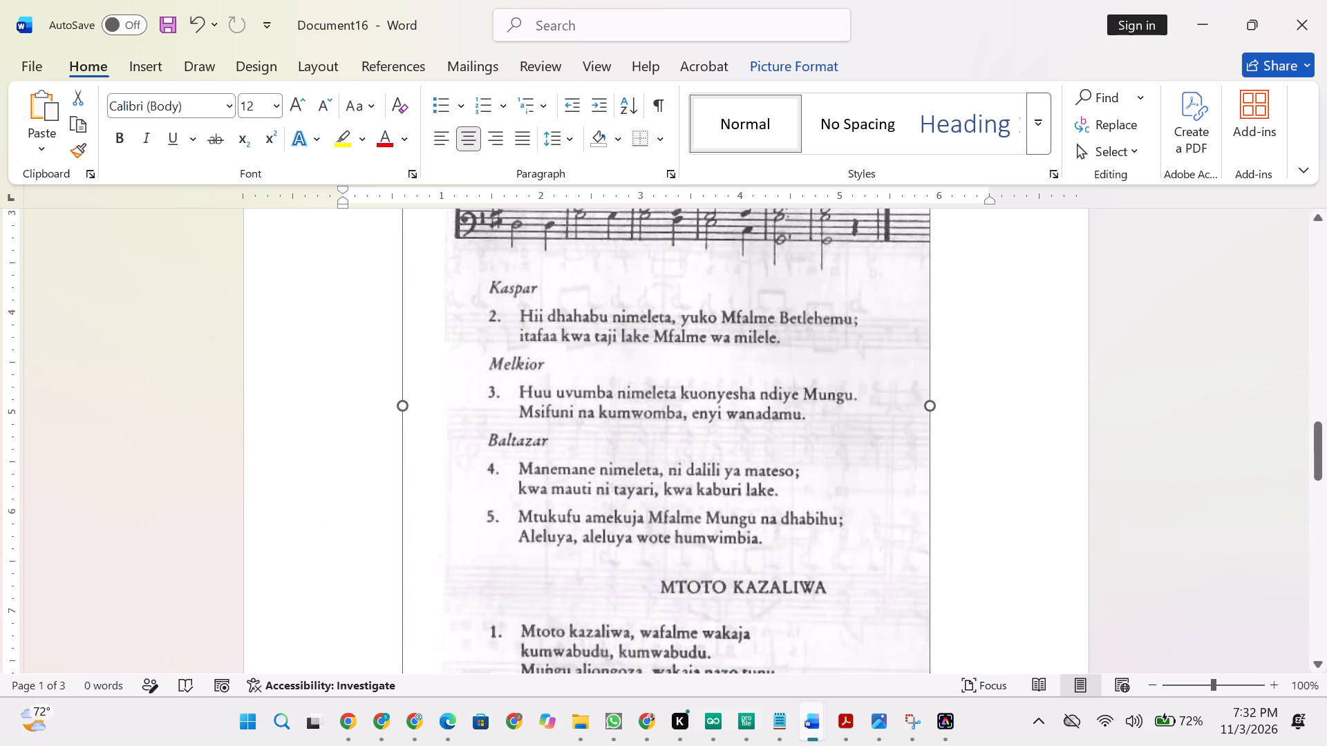
scroll(771, 468, down, 4)
drag(930, 648, 925, 639)
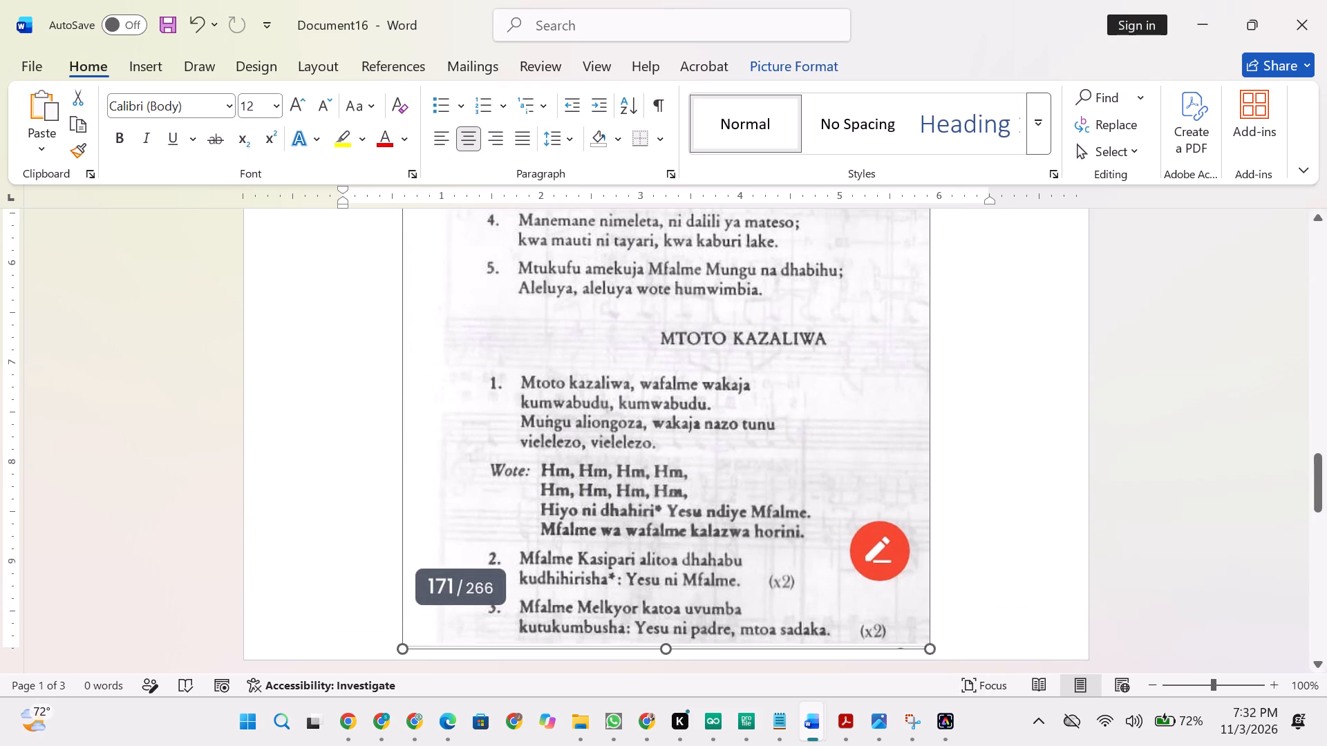
drag(925, 639, 907, 563)
Apply the Sharpen: 25% correction to the page 341 picture.
click(765, 388)
click(784, 55)
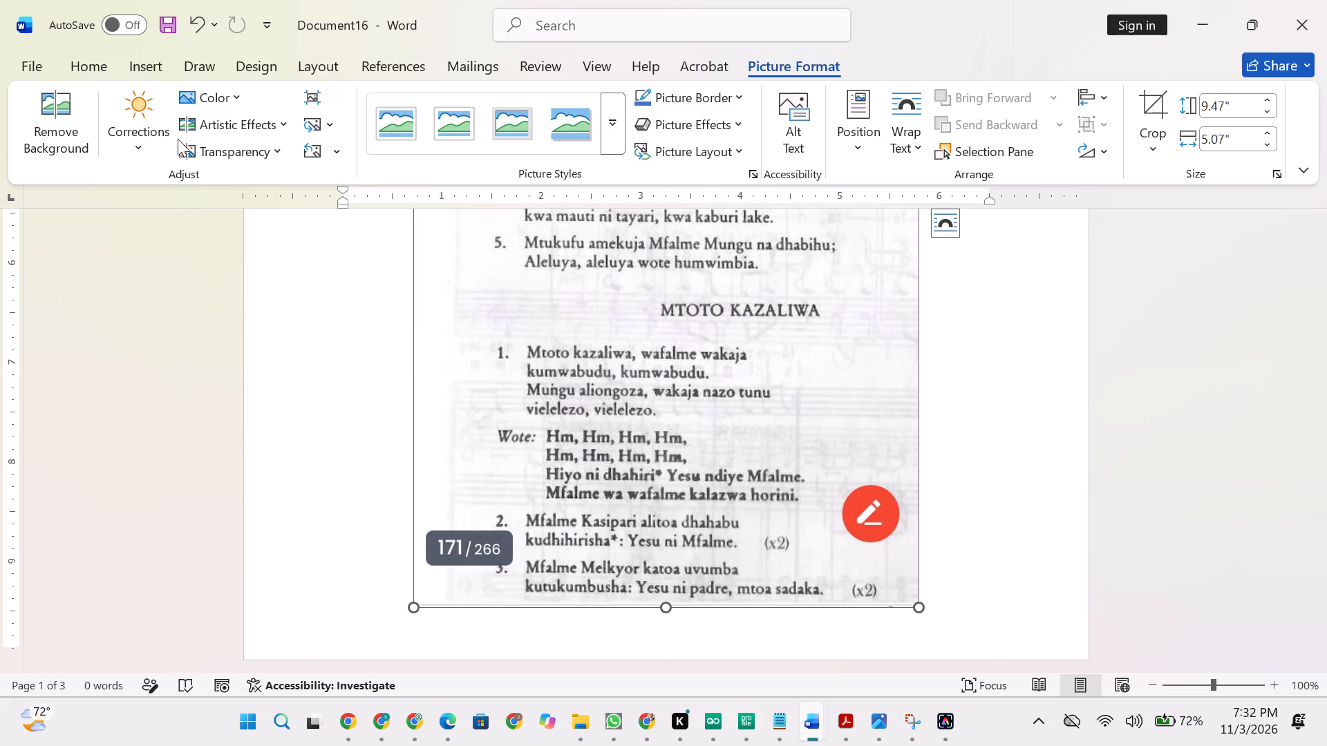
click(107, 144)
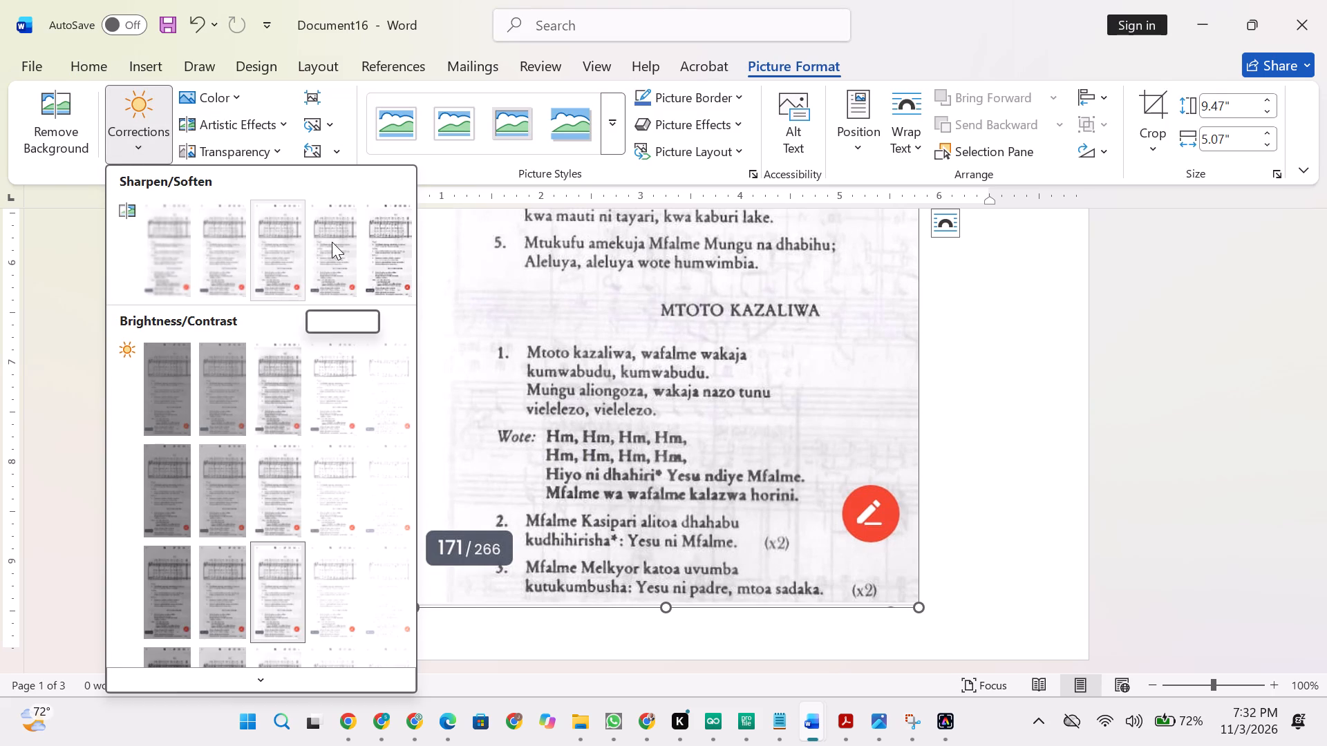
click(332, 242)
click(737, 371)
Examine the order, size and page placement of the page 340, 341 and 317 pictures throughout the document.
scroll(745, 376, up, 8)
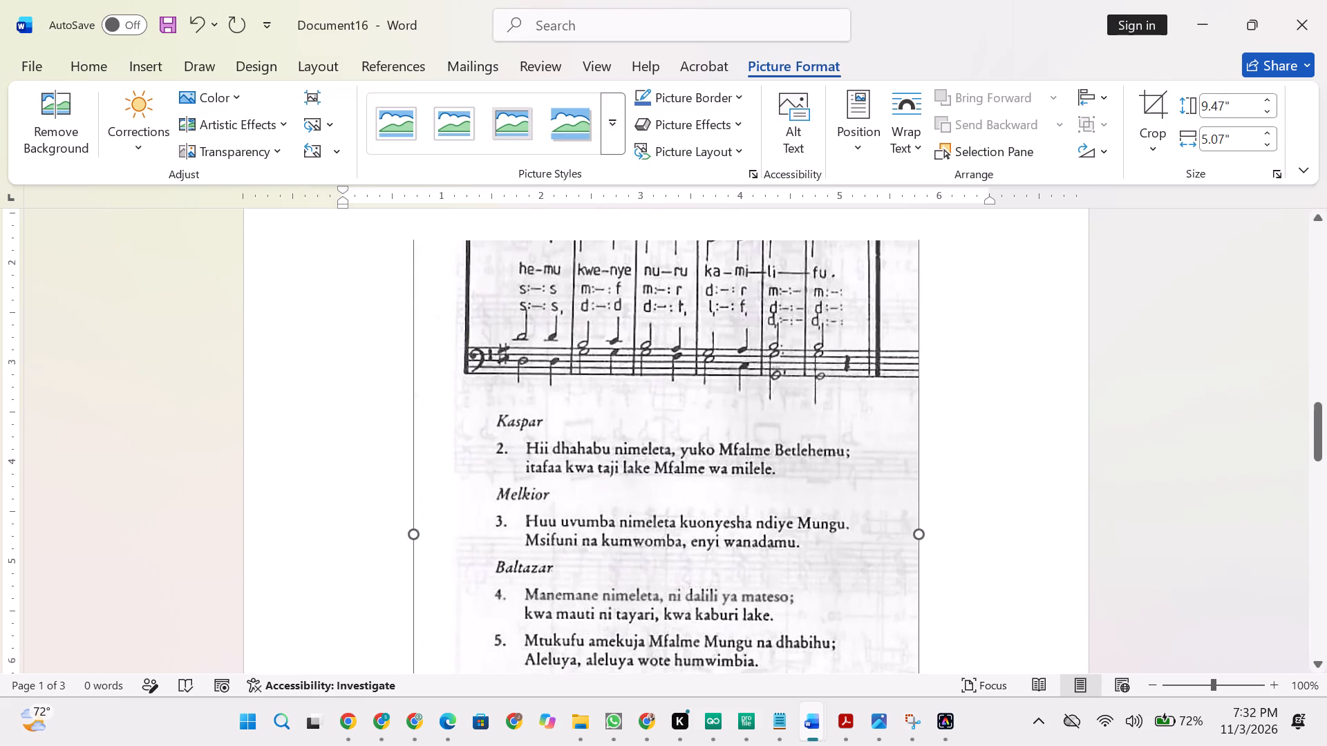
scroll(745, 376, up, 19)
scroll(745, 376, up, 4)
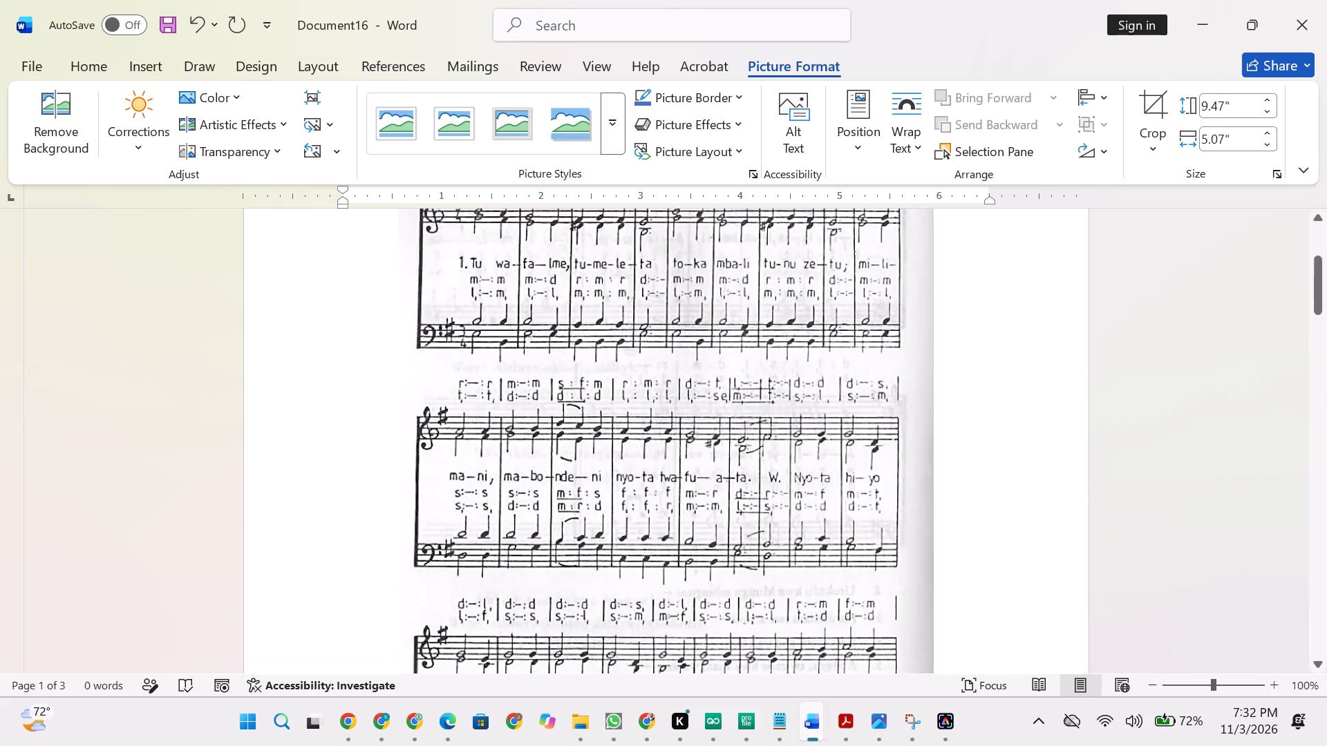
scroll(745, 376, up, 10)
scroll(745, 376, down, 20)
scroll(745, 376, down, 5)
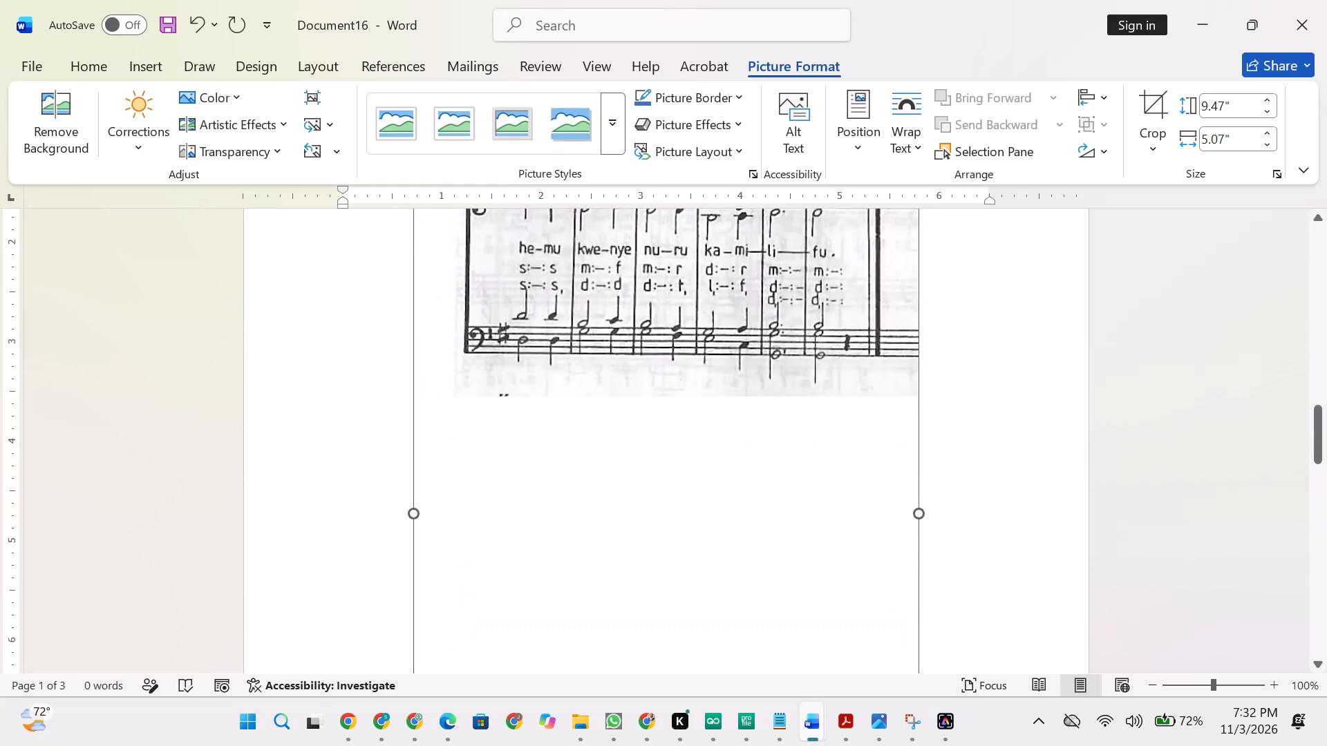
scroll(790, 414, down, 20)
scroll(790, 414, down, 10)
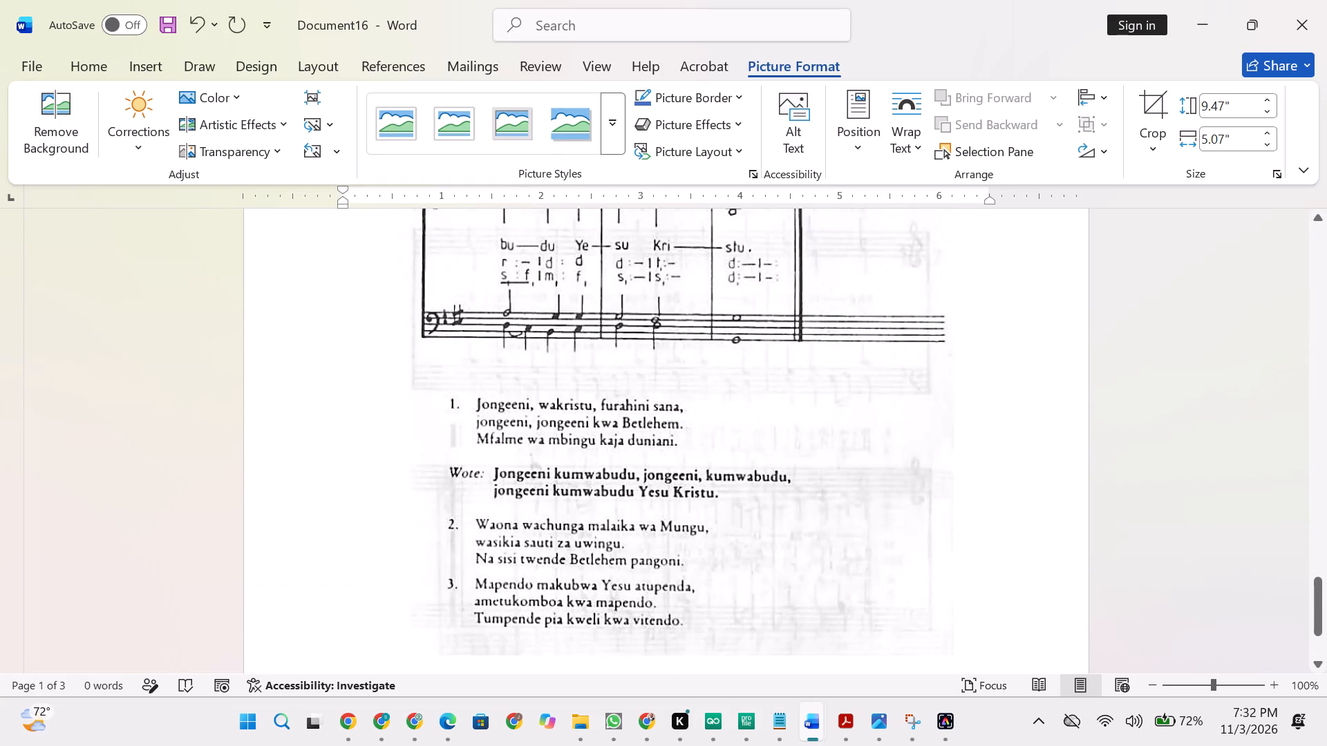
click(715, 399)
scroll(816, 422, down, 5)
scroll(816, 423, up, 4)
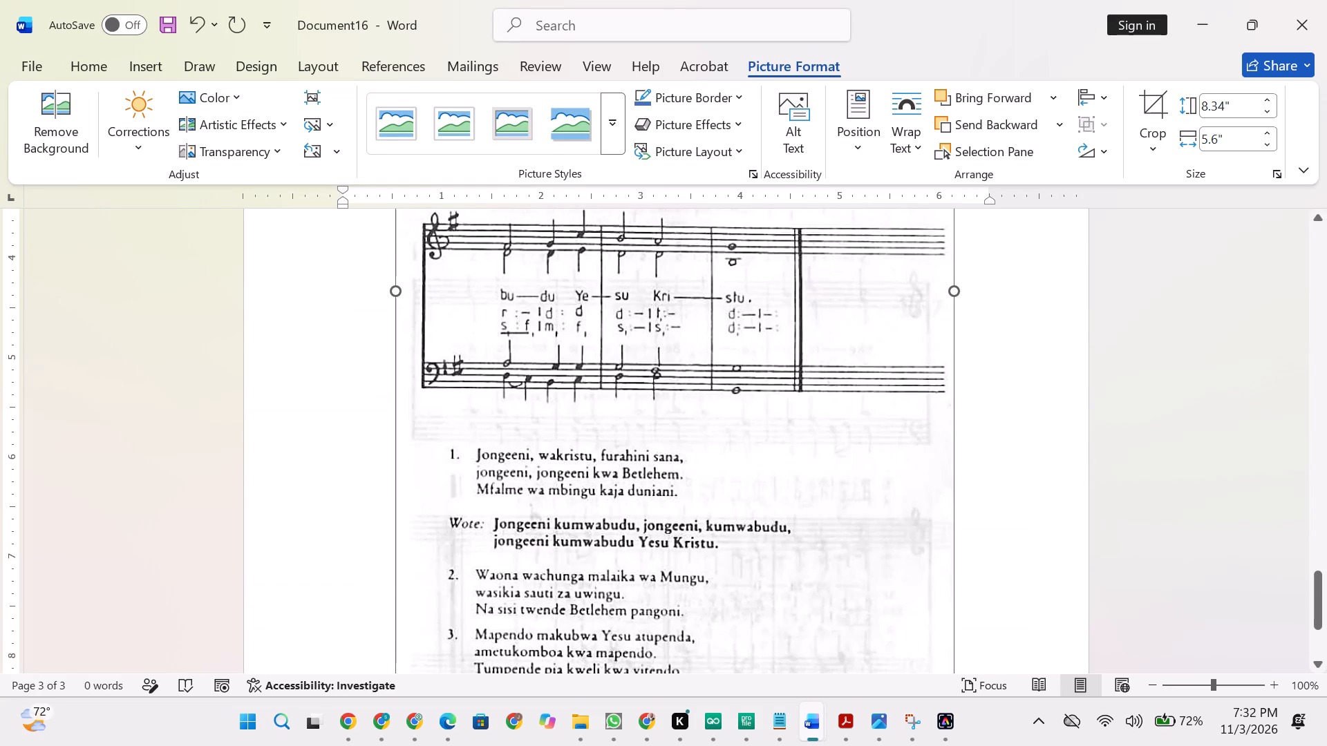
scroll(816, 423, up, 19)
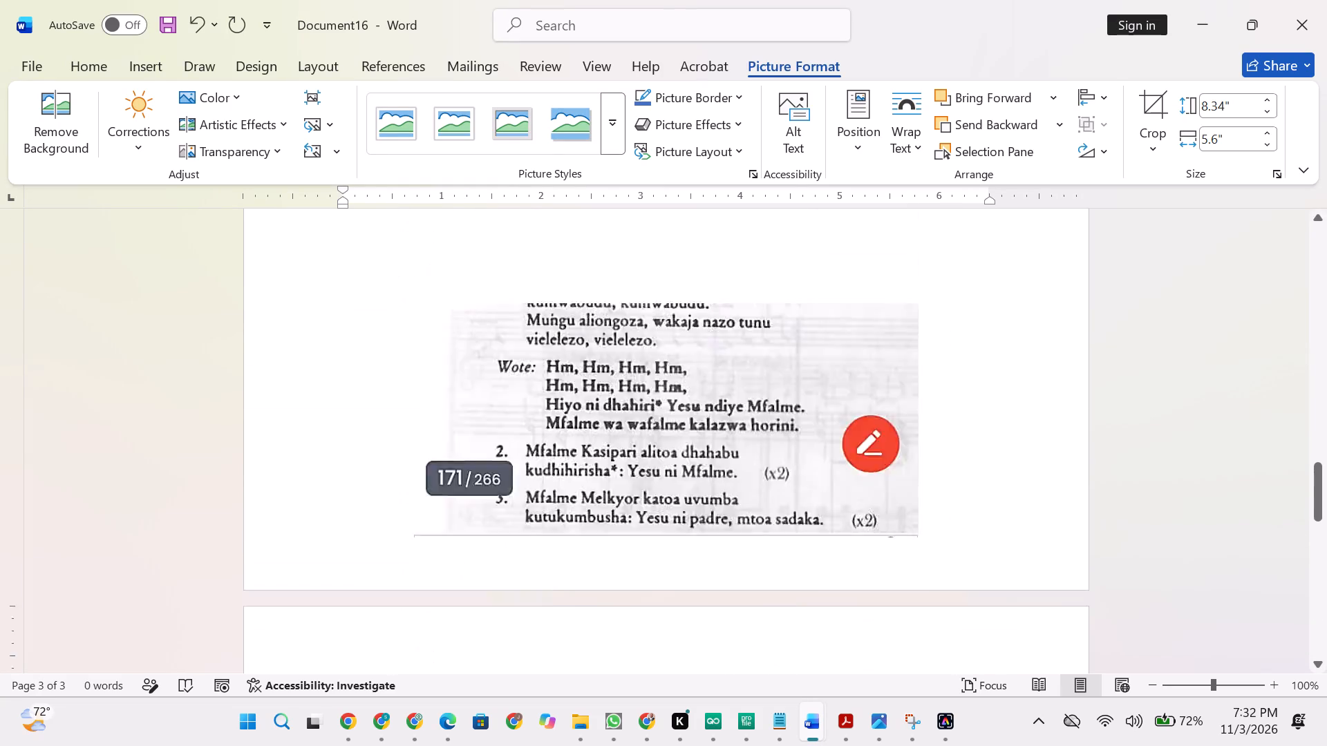
scroll(816, 423, up, 20)
scroll(816, 423, up, 7)
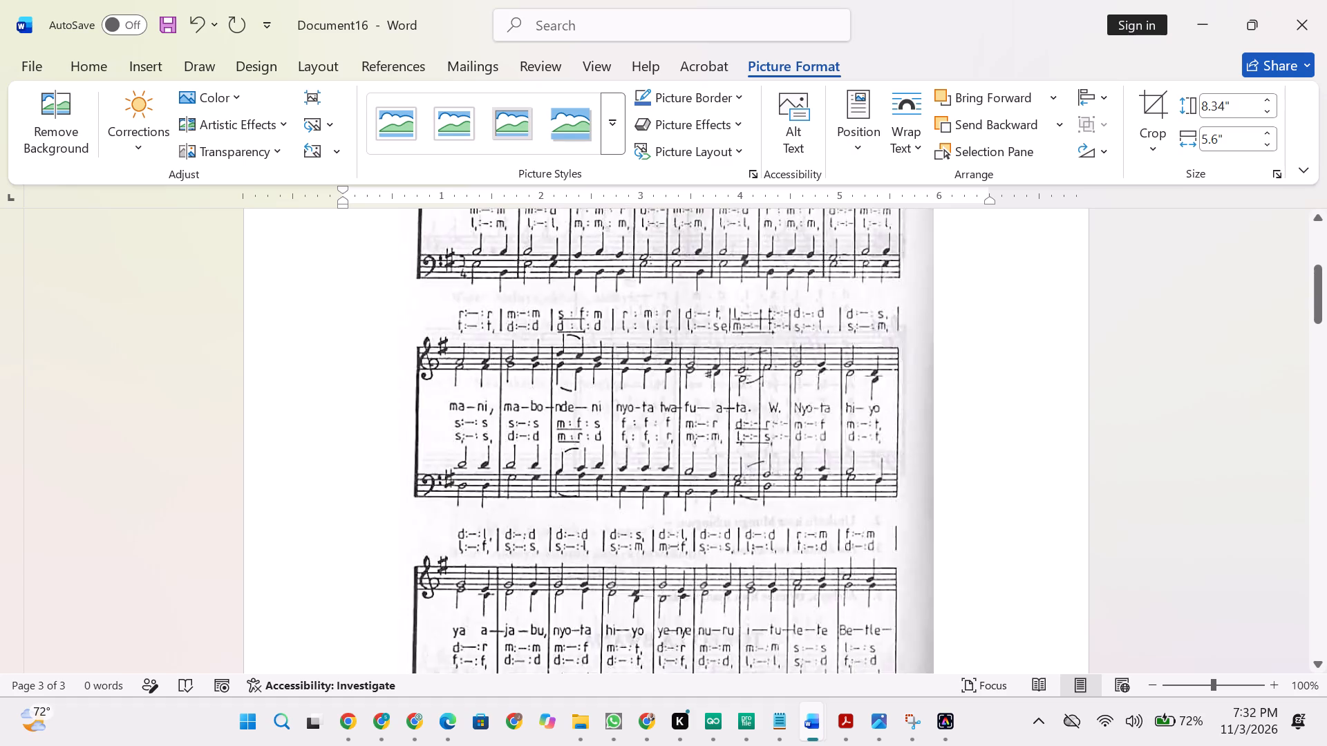
Print one single-sided copy of the whole sheet music picture document on the EPSON L3250 Series printer.
scroll(809, 423, up, 13)
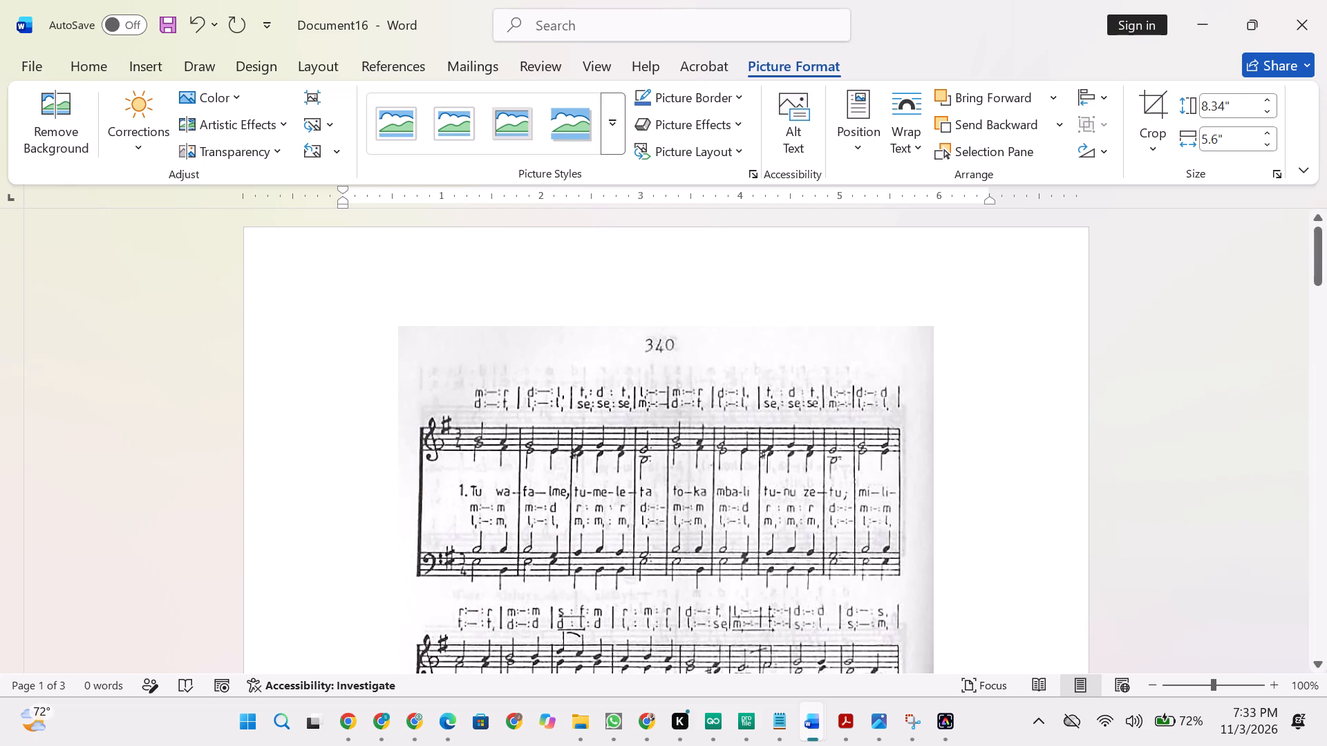
key(ctrl+p)
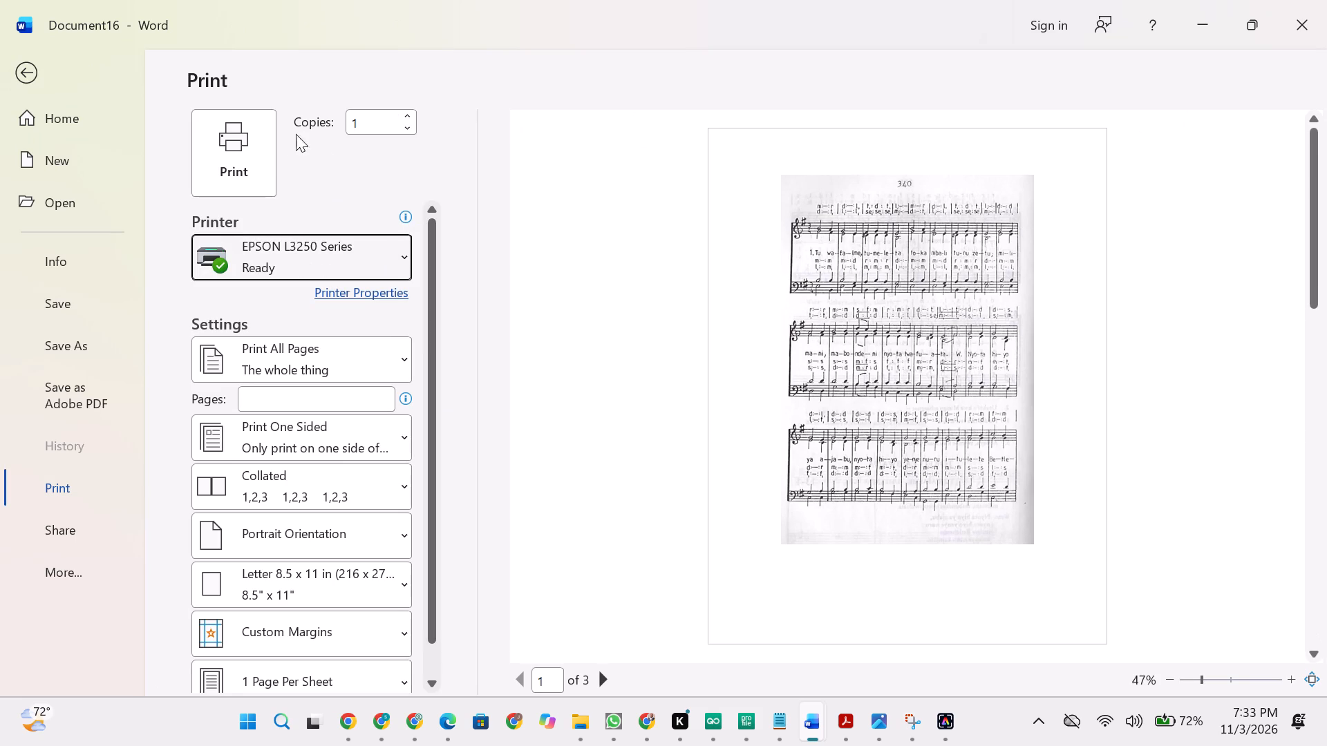
click(231, 148)
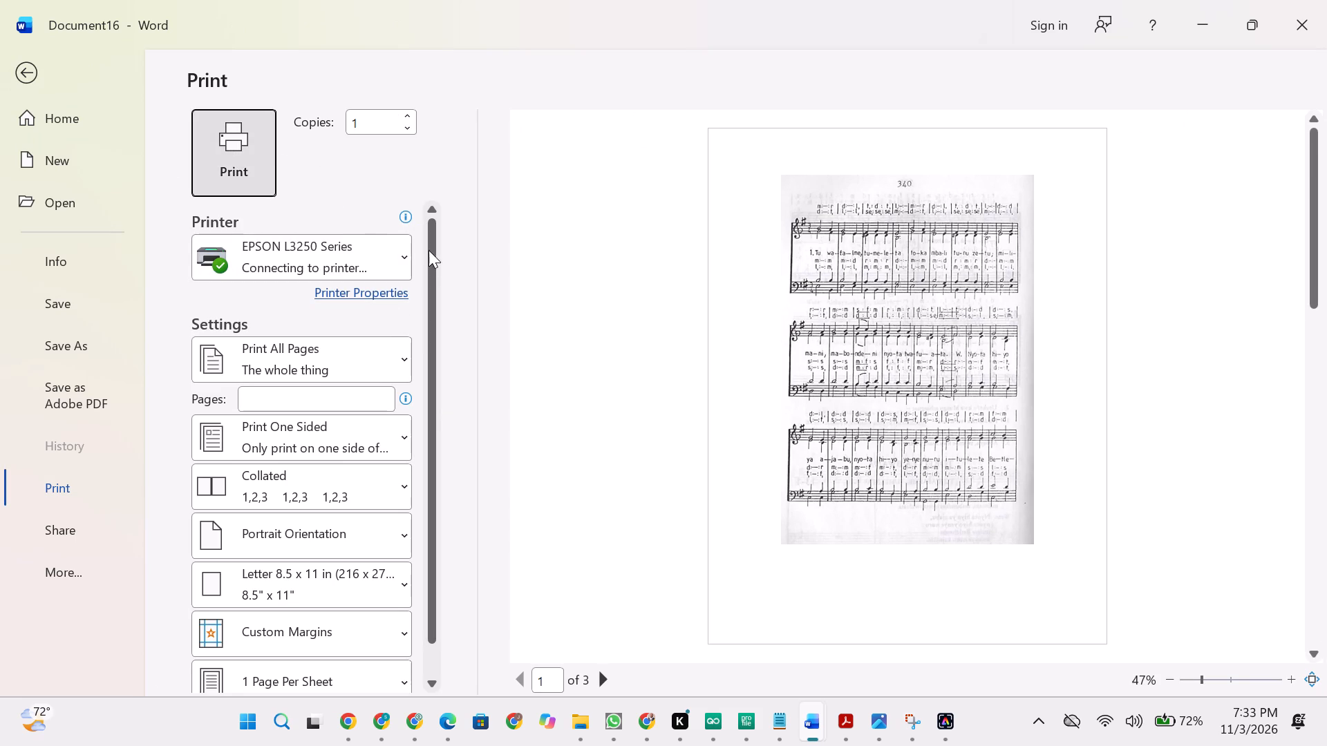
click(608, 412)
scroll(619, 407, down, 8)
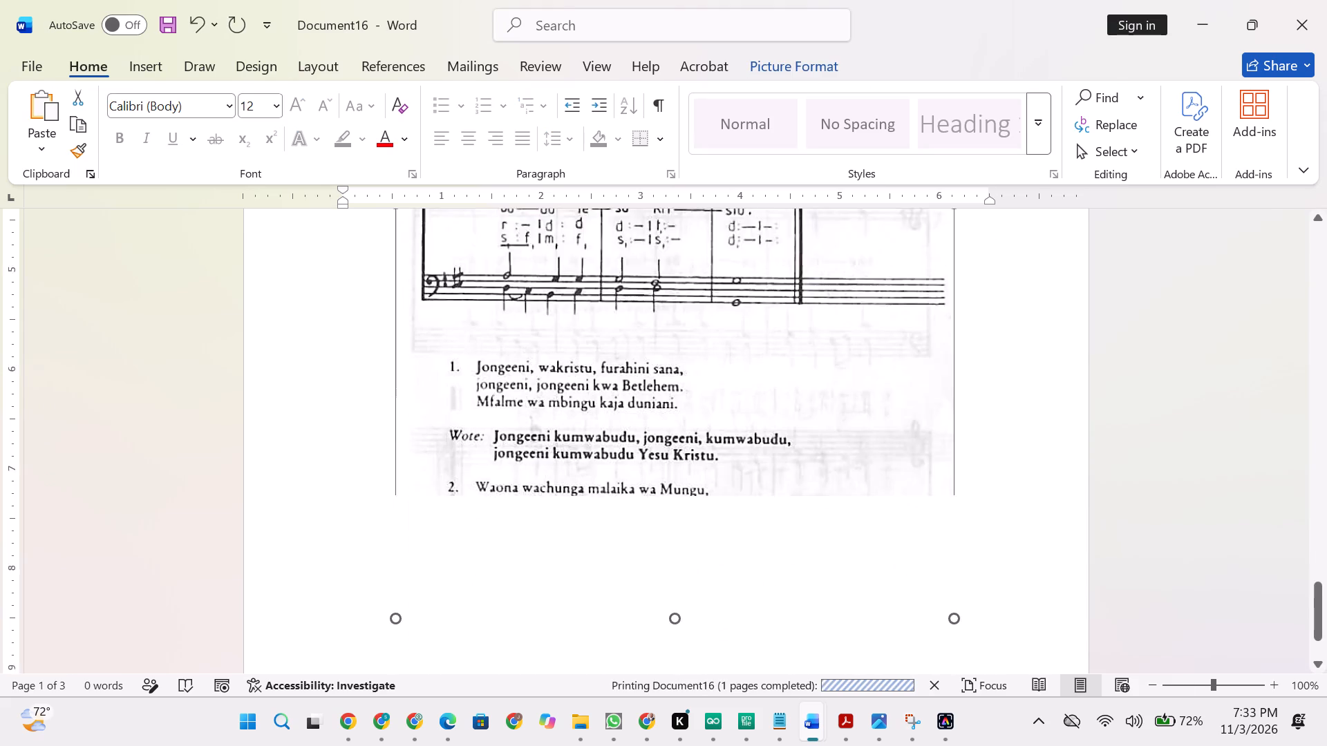
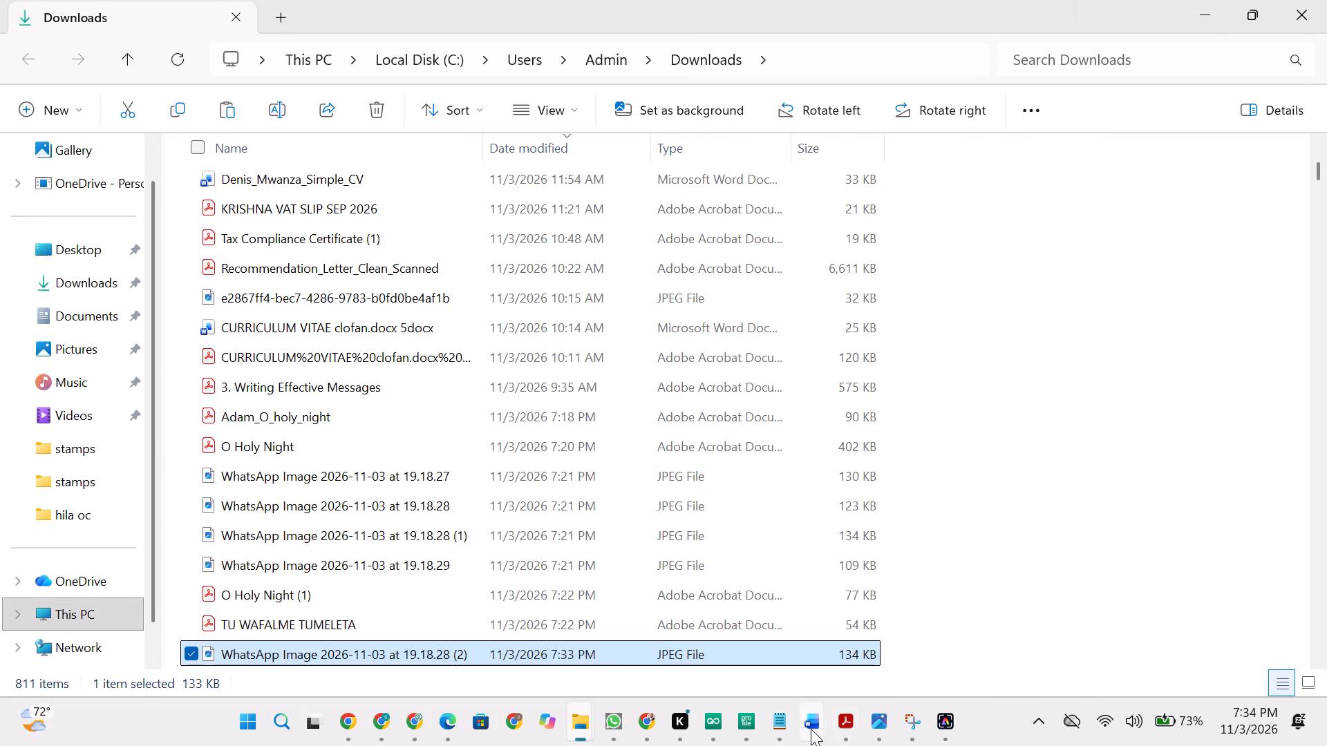
Switch to Document16 in Word and add two empty paragraphs beside the page 317 picture on the third page.
click(811, 729)
scroll(824, 594, down, 5)
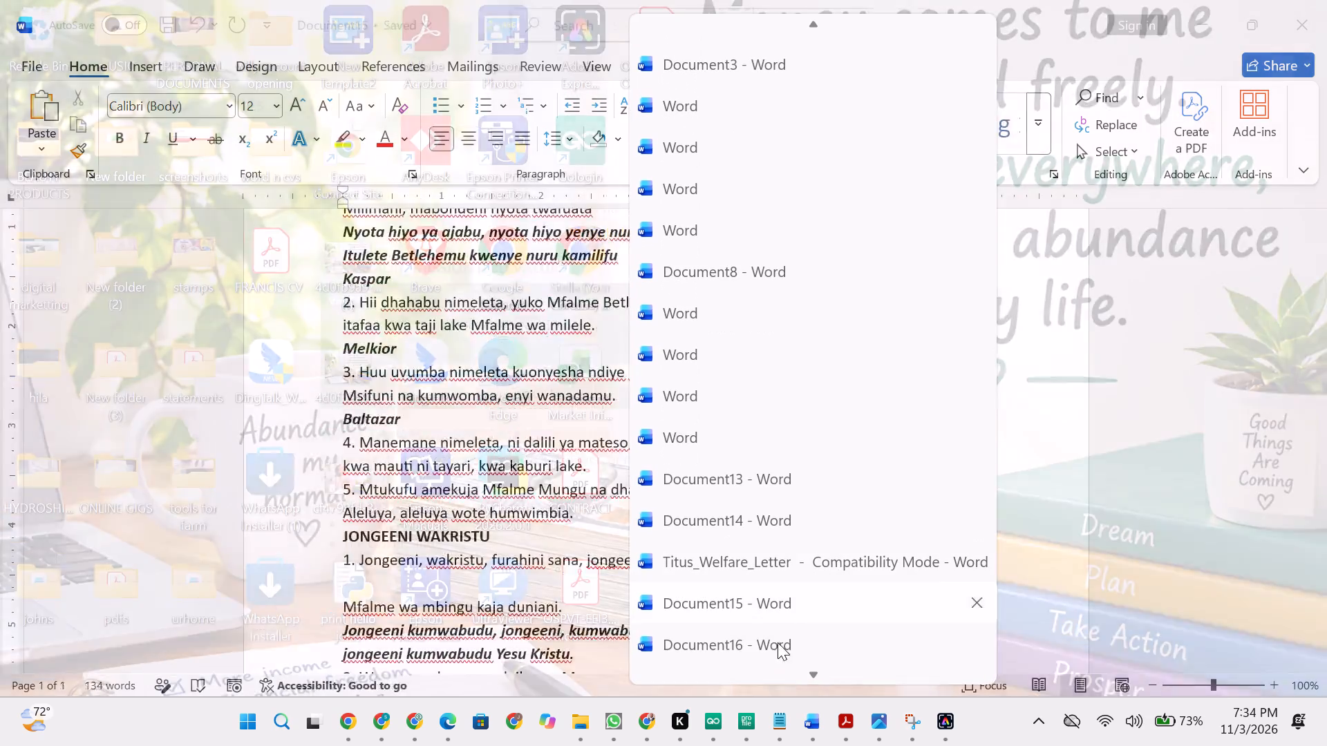
click(775, 645)
scroll(843, 573, down, 4)
click(979, 496)
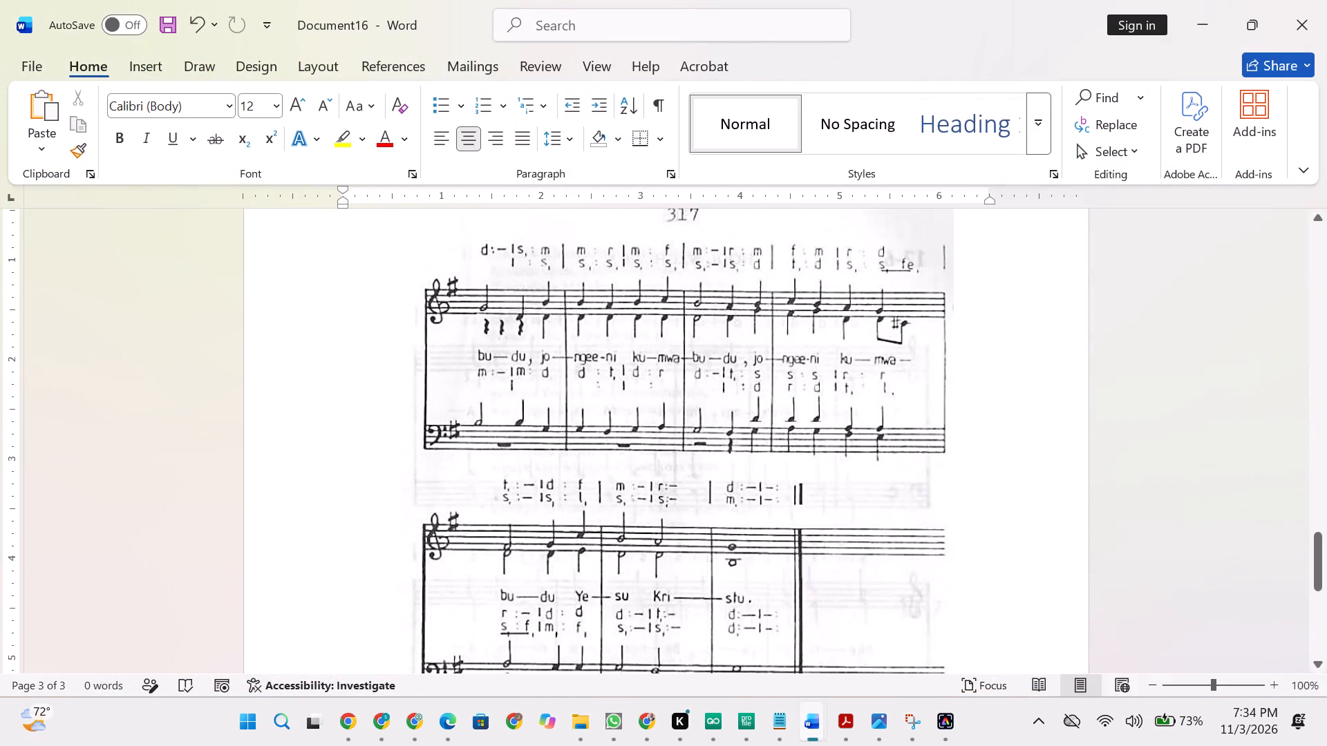
key(Return)
key(Return)
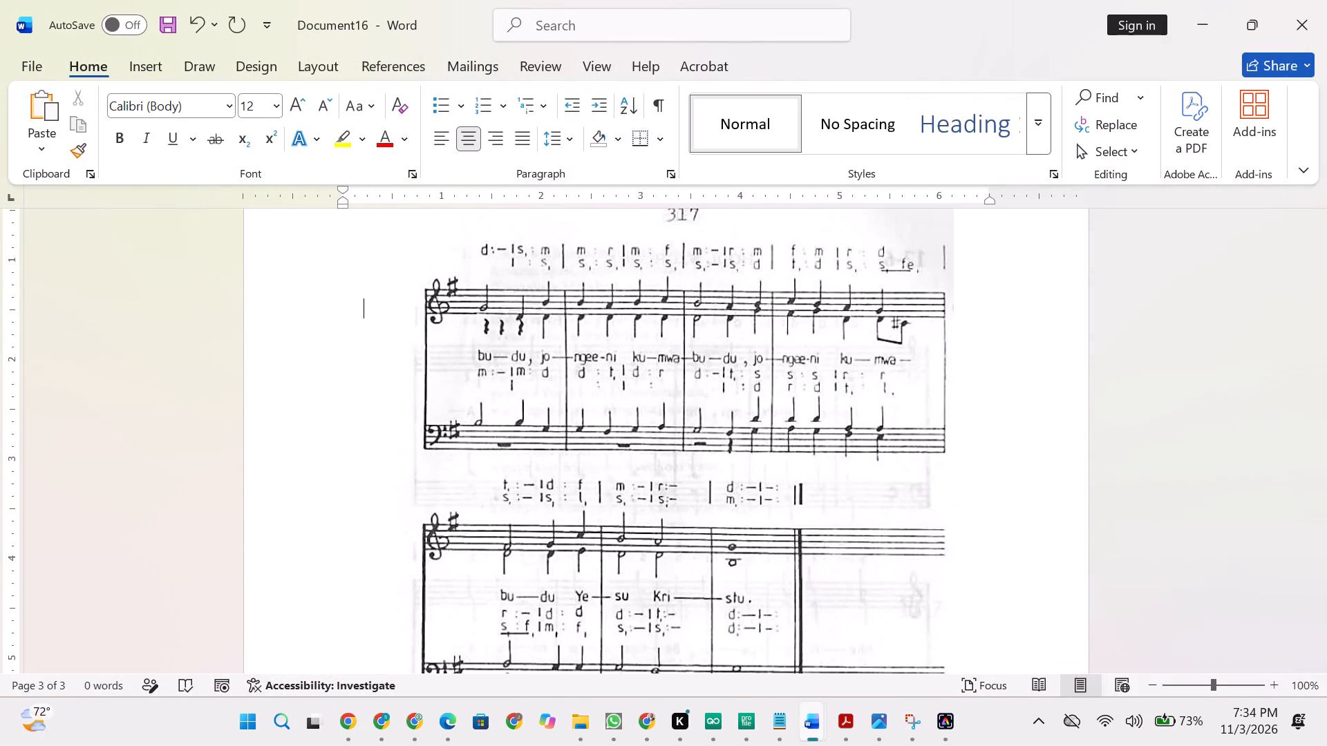
Create a new blank document.
key(ctrl+n)
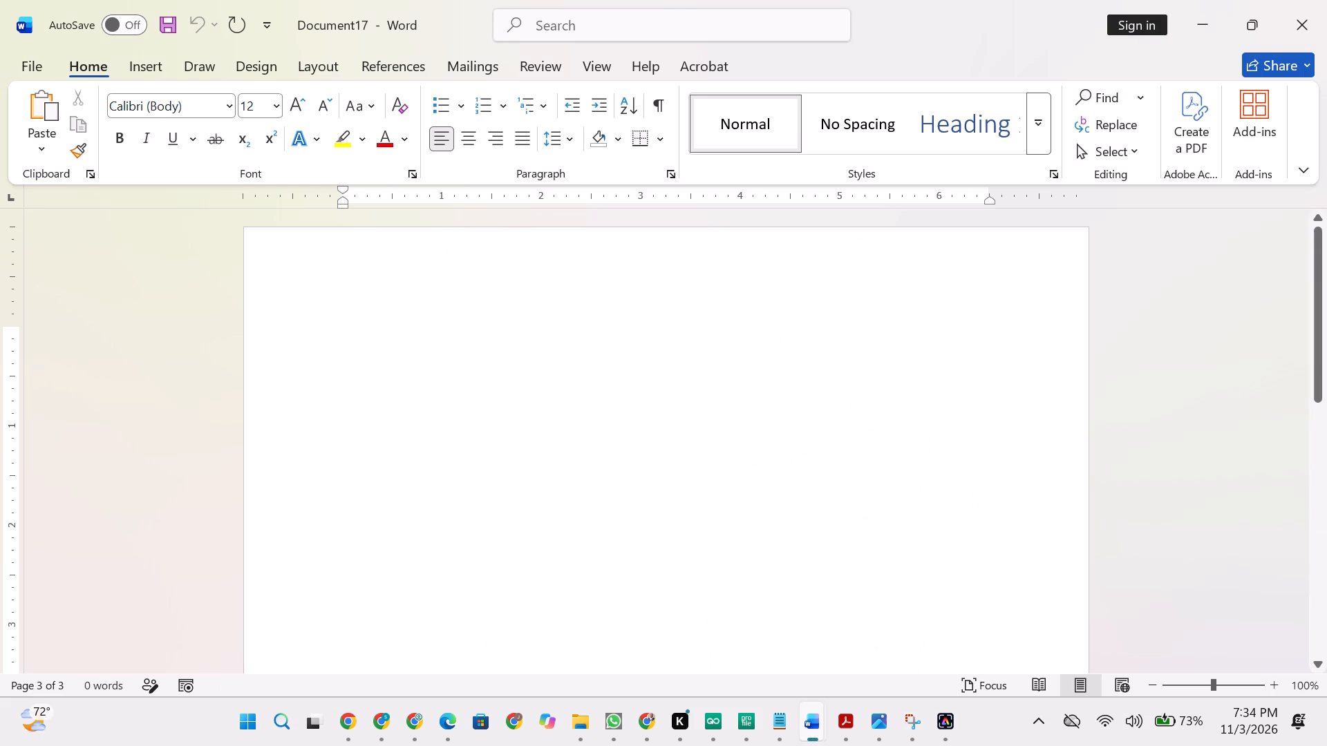
Paste the copied page 316 hymn picture into the blank document and position it centred across the page with text wrapping.
key(ctrl+v)
double_click(671, 412)
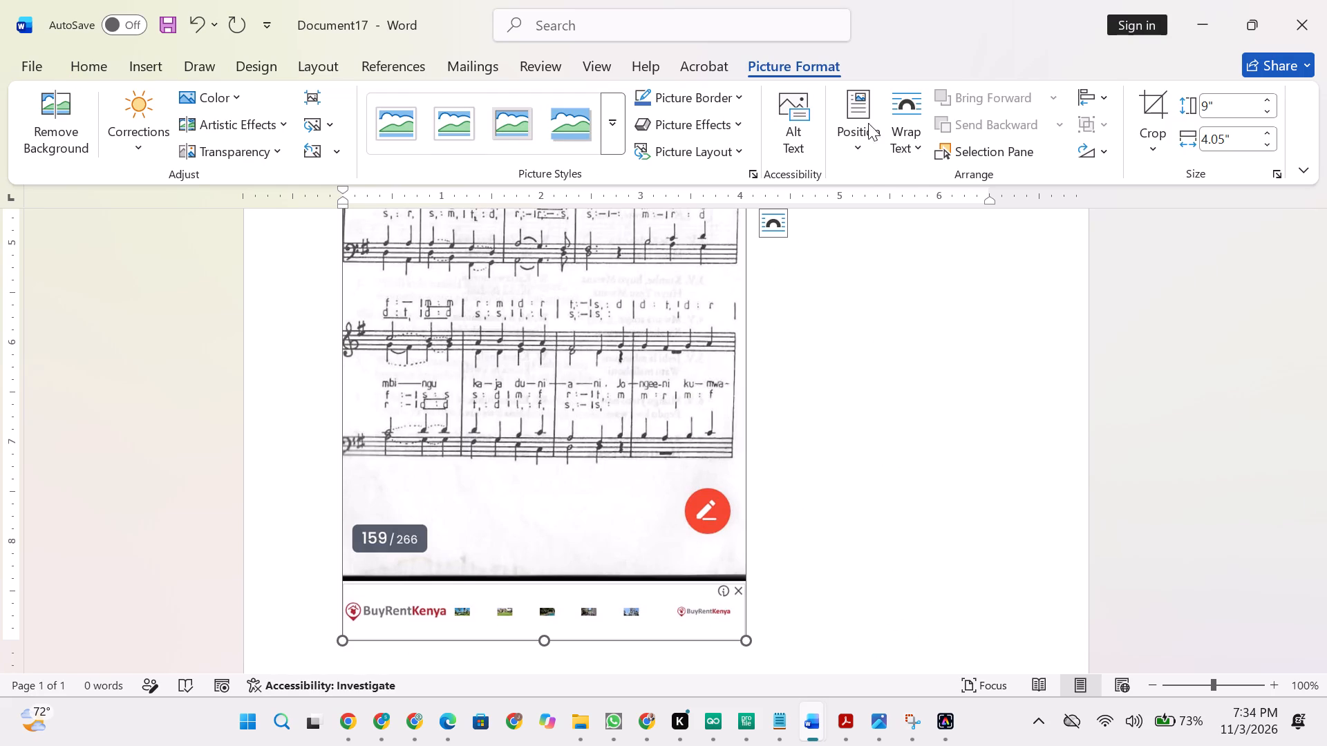
click(868, 123)
click(932, 385)
double_click(724, 347)
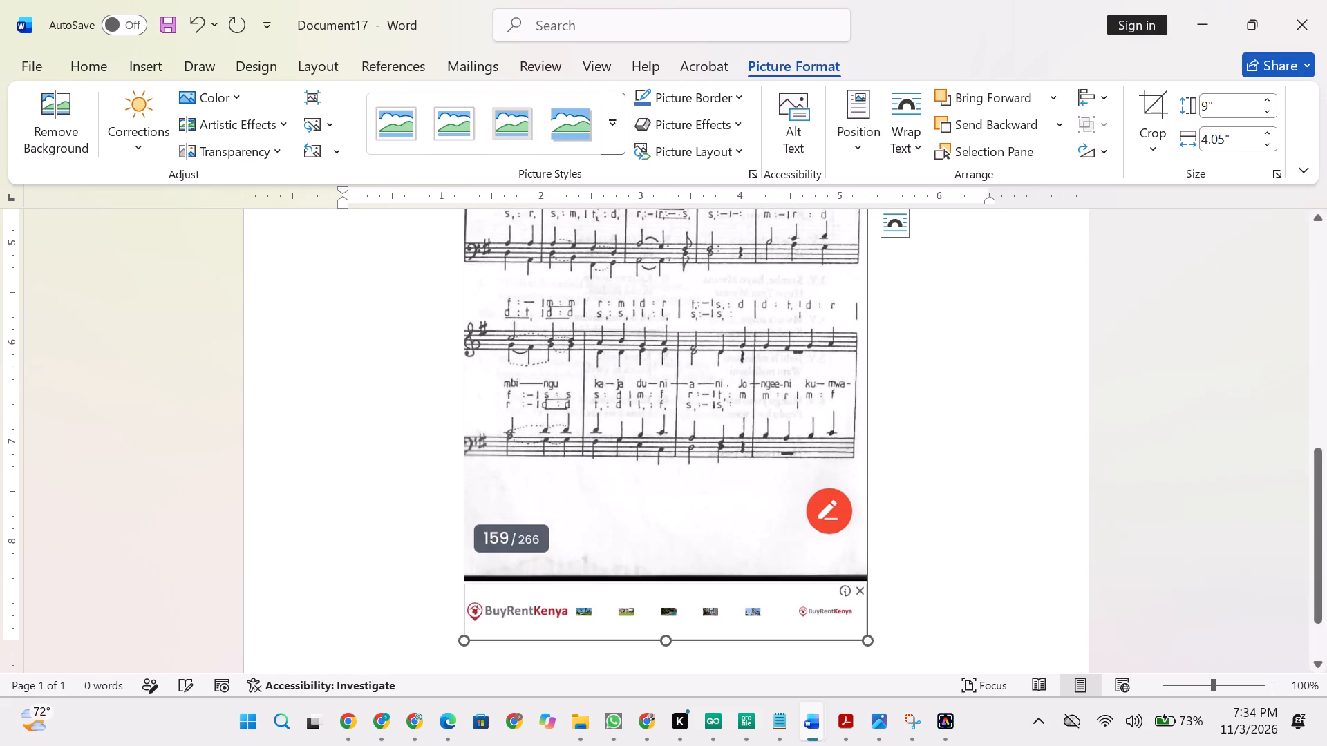
Crop the phone toolbar above page number 316 and everything below the last staff, leaving the picture about 6.2 inches high.
scroll(724, 347, up, 5)
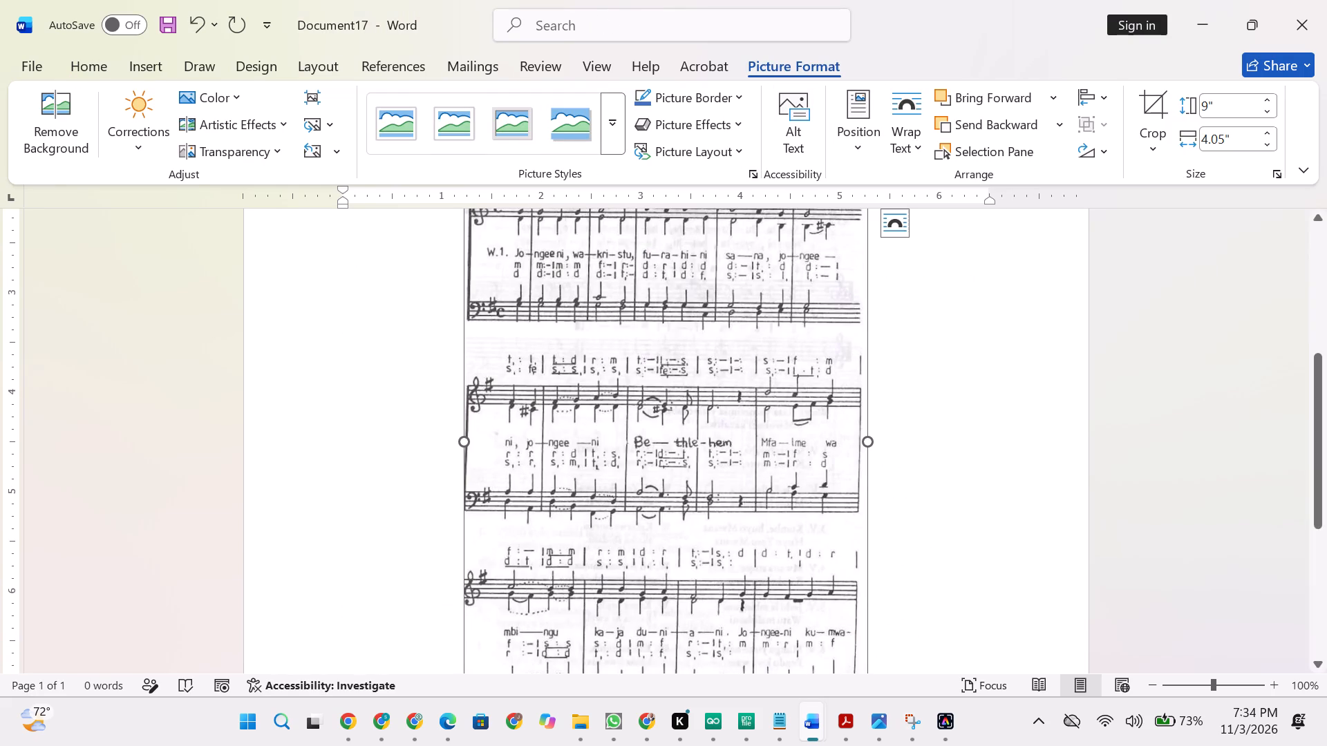
scroll(581, 271, up, 3)
scroll(651, 338, up, 3)
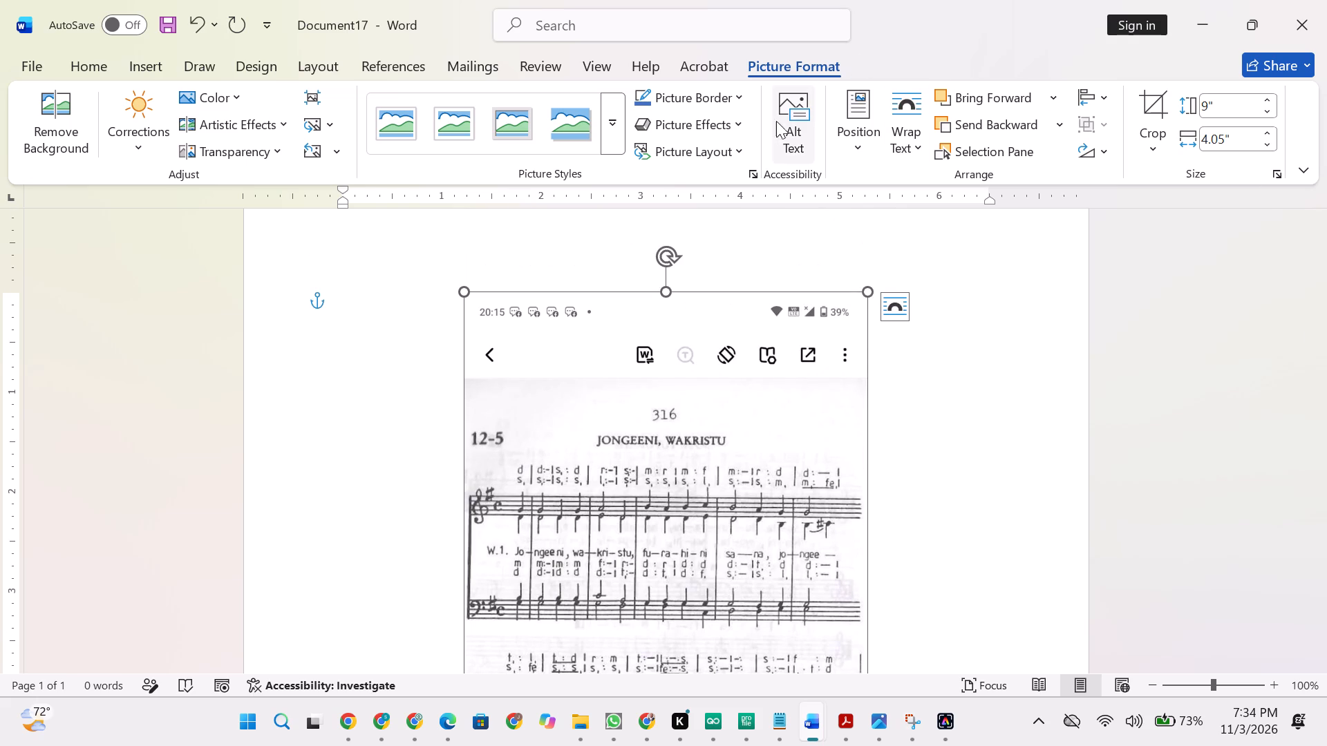
click(1151, 115)
drag(672, 294, 686, 408)
scroll(719, 379, down, 5)
scroll(912, 366, down, 5)
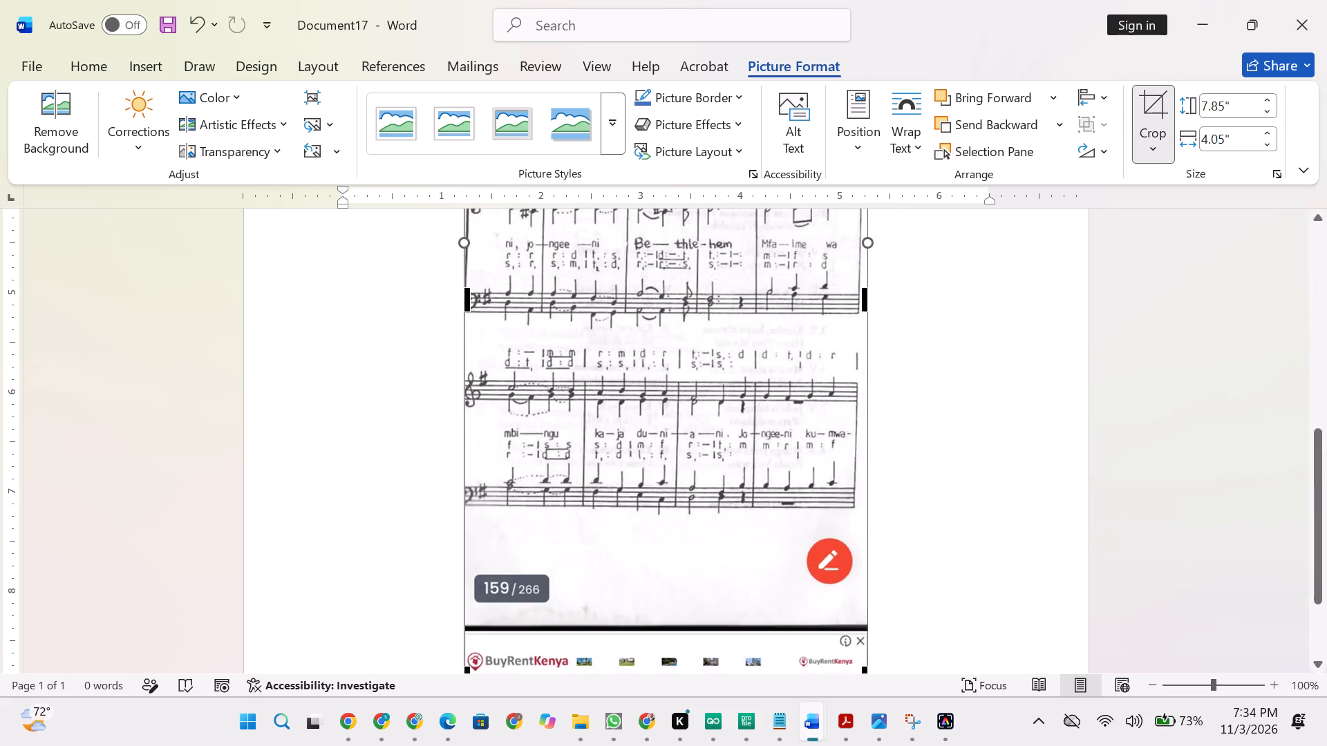
scroll(744, 472, down, 5)
drag(670, 552, 671, 530)
click(666, 505)
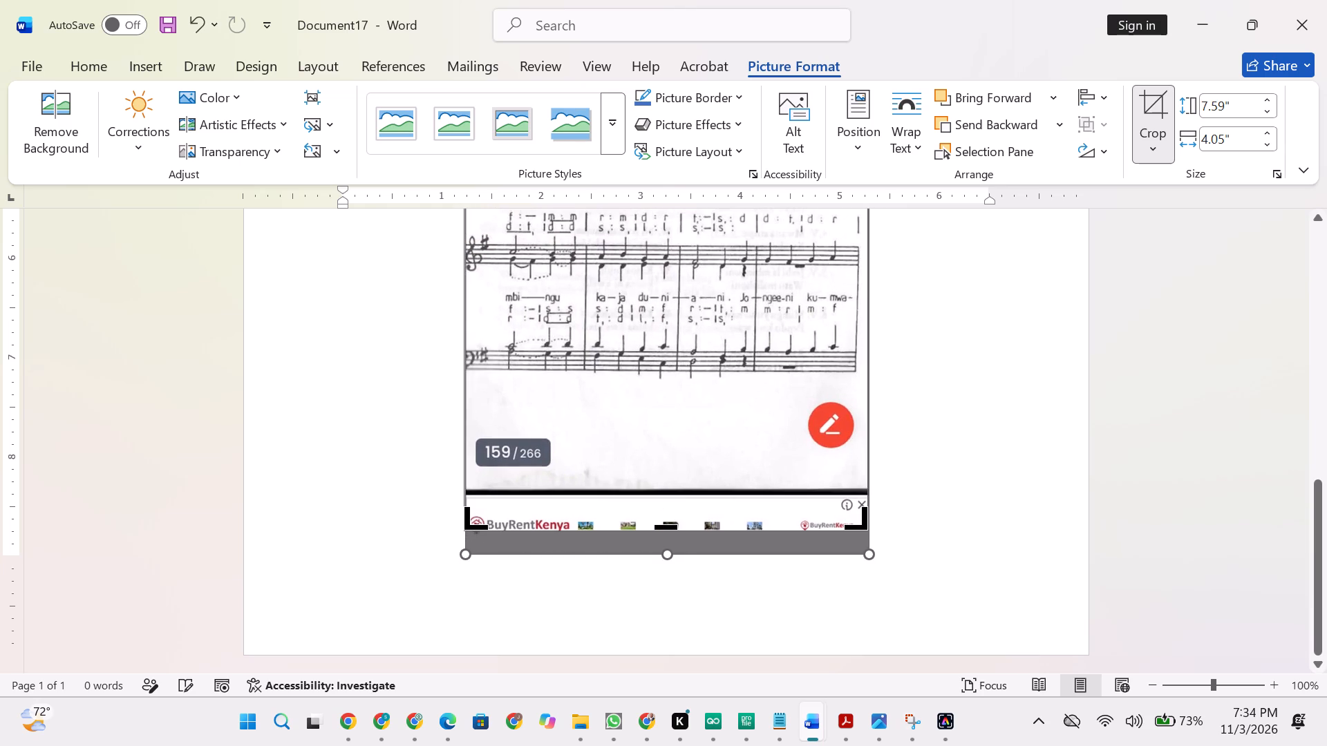
drag(666, 524, 661, 400)
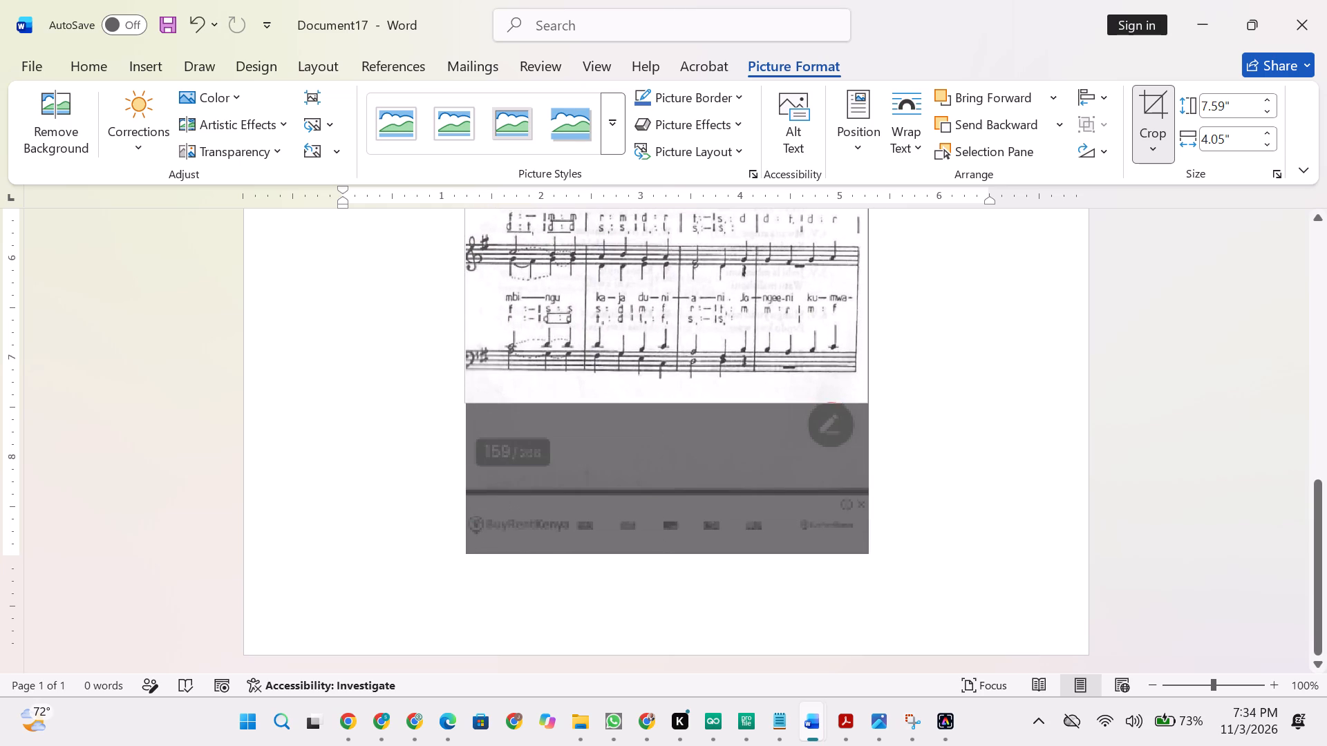
drag(661, 400, 662, 392)
scroll(927, 420, up, 10)
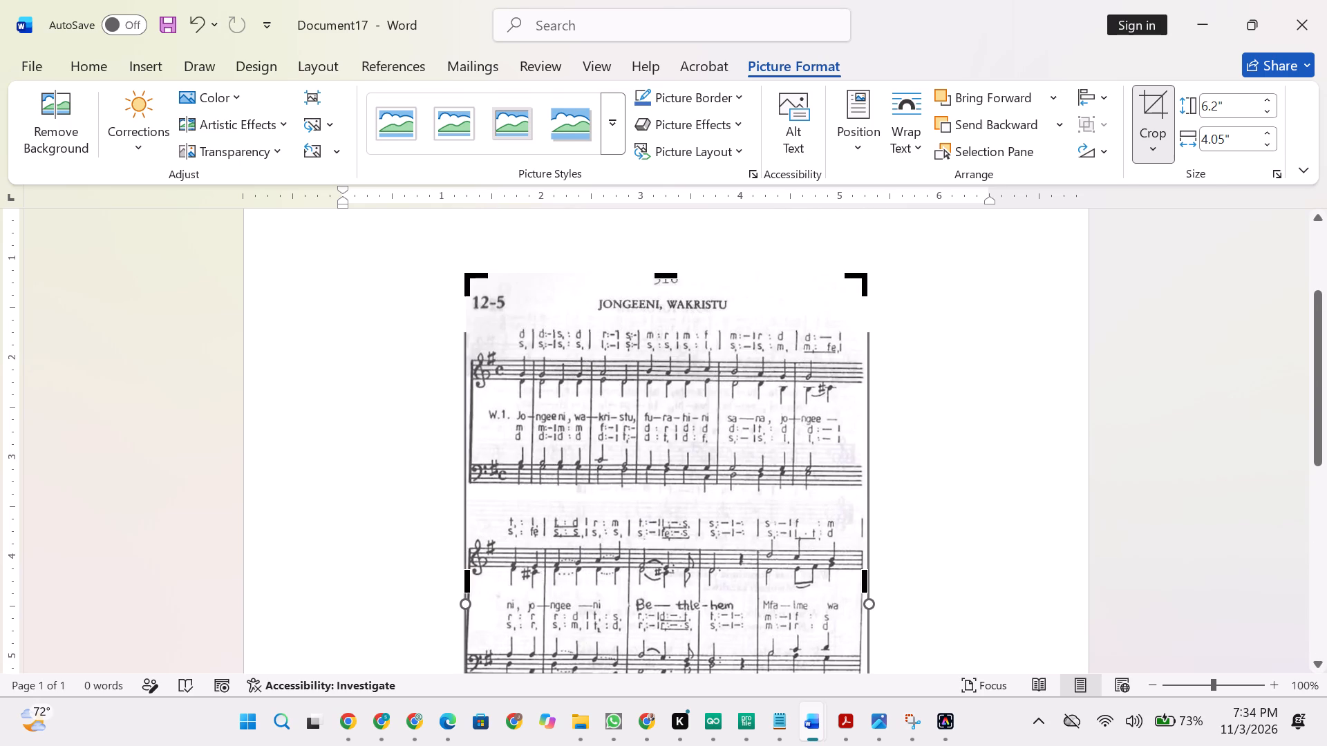
click(933, 421)
Enlarge the cropped page 316 picture proportionally to about 7.14 inches high by 4.66 inches wide.
click(731, 412)
scroll(763, 383, down, 2)
scroll(847, 296, up, 2)
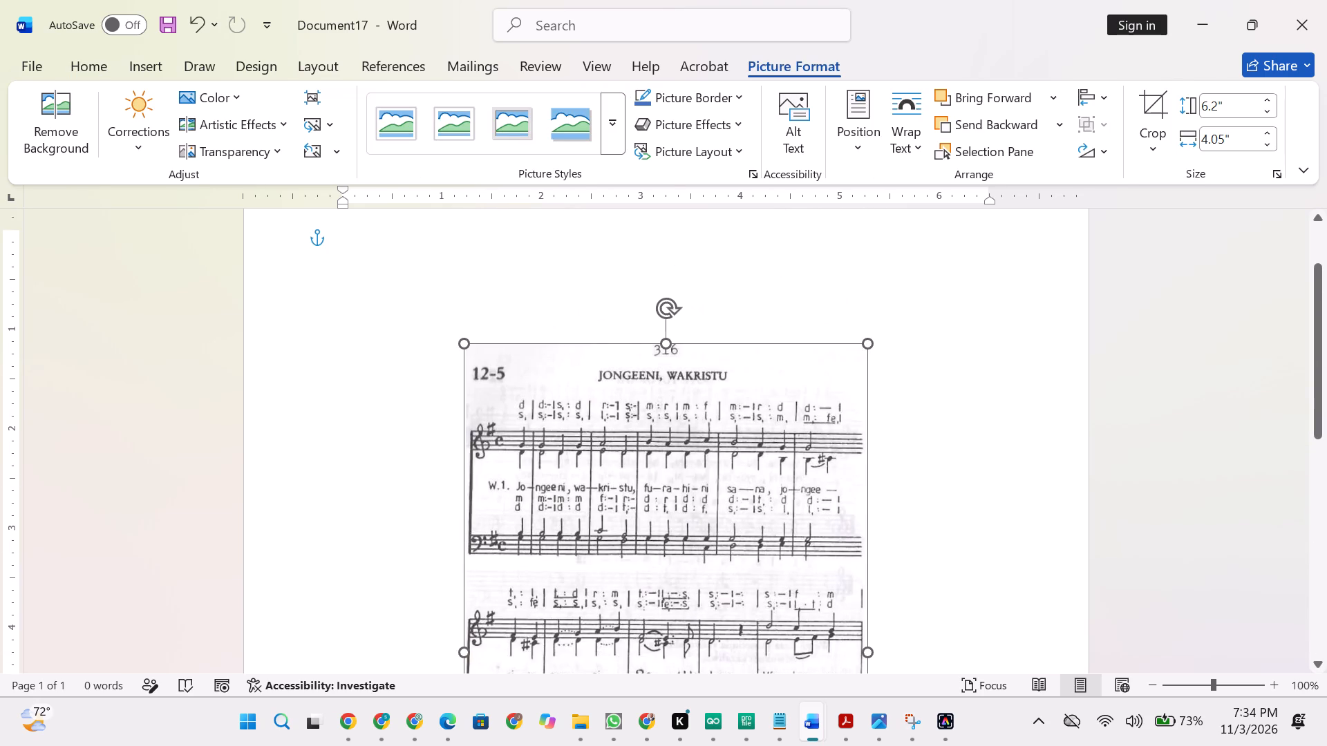
drag(869, 347, 929, 287)
click(770, 360)
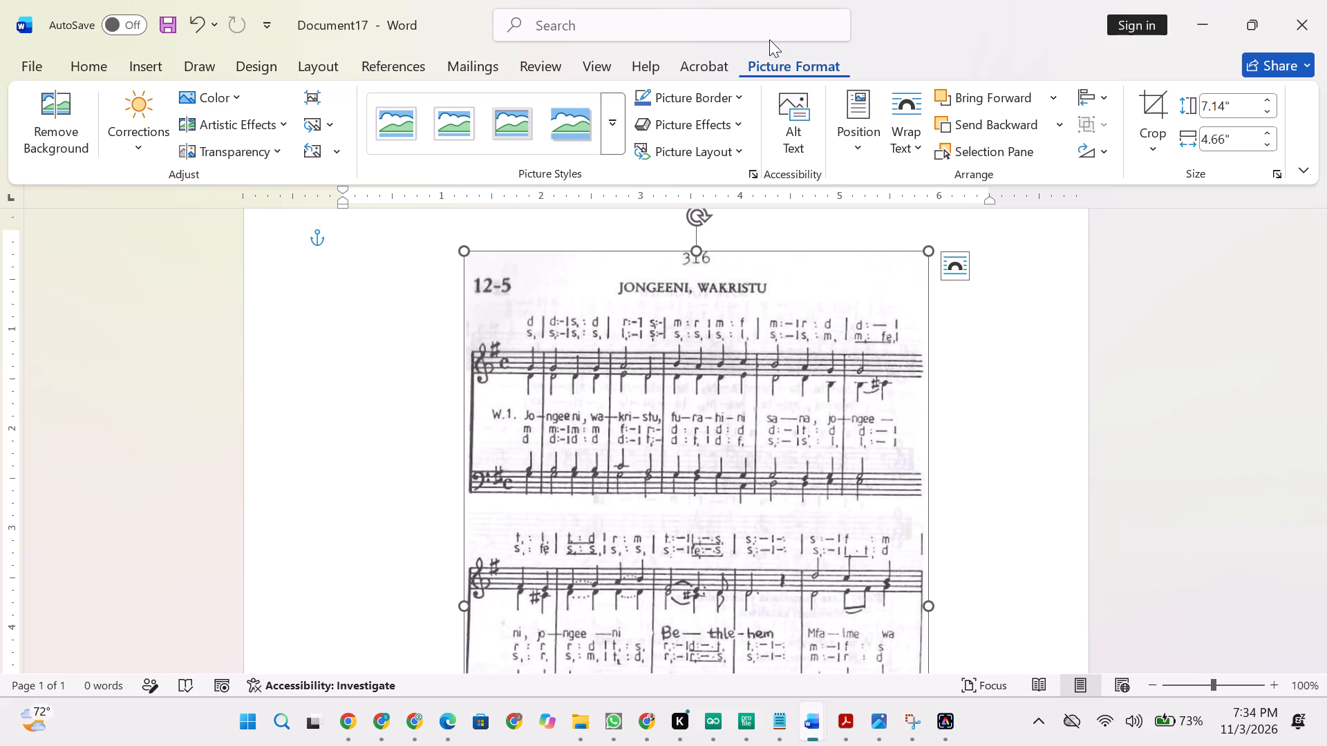
Apply a sharpening correction to the page 316 picture and check its staves and lyrics.
click(146, 135)
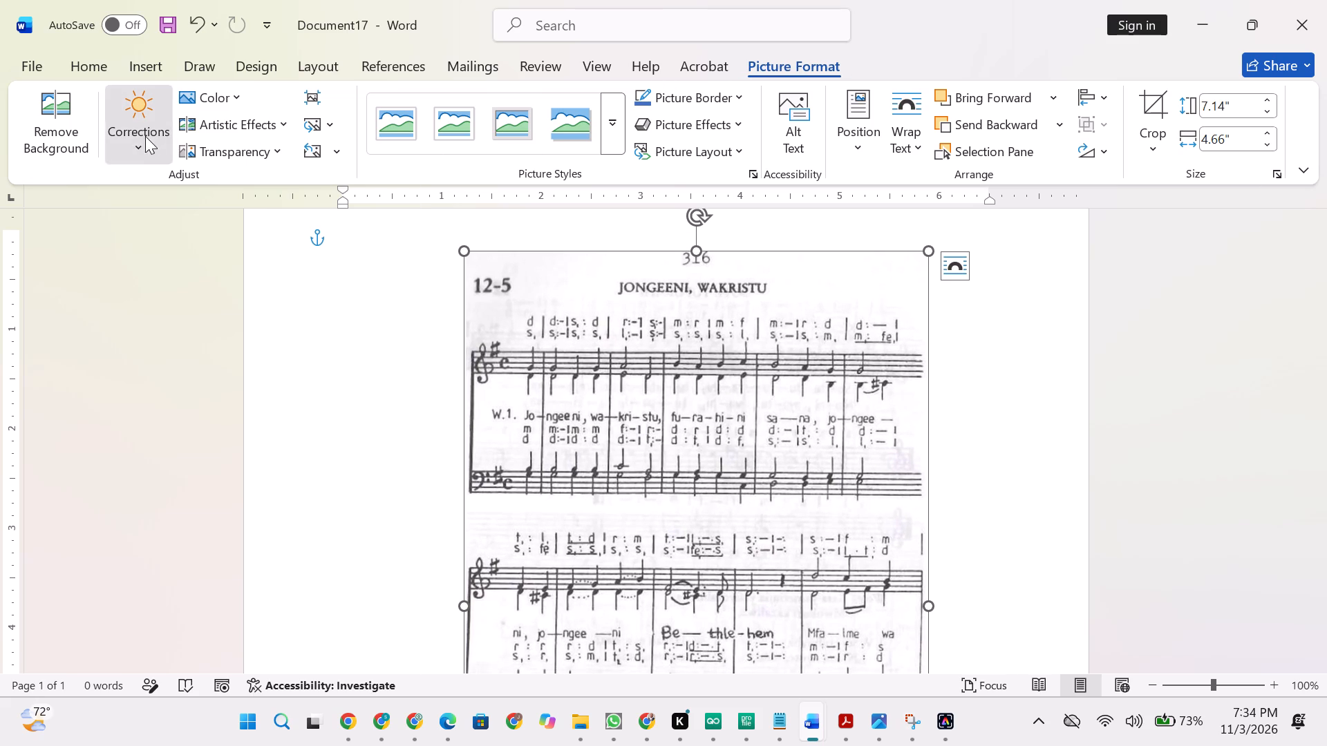
click(326, 251)
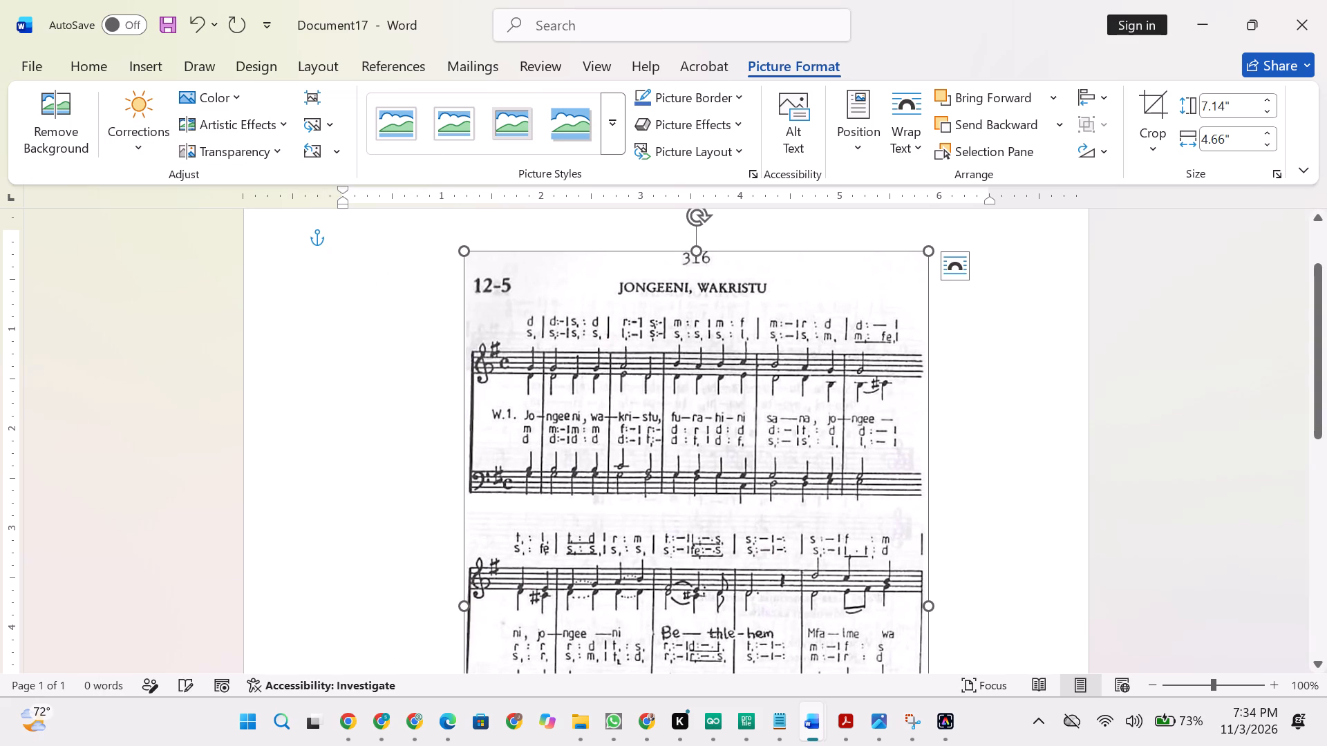
click(604, 388)
scroll(610, 388, down, 6)
scroll(648, 381, up, 5)
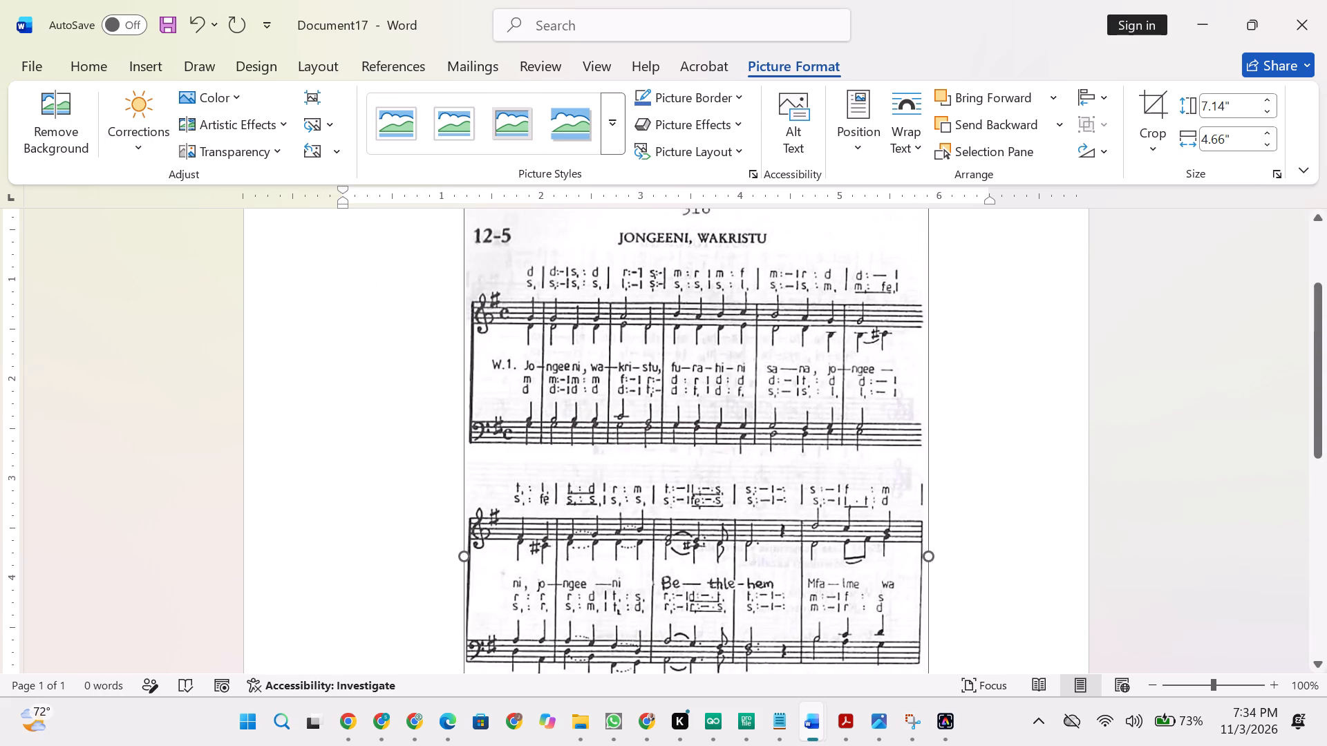
Check the page 316 picture's size and placement in the print preview and return to the document.
key(ctrl+p)
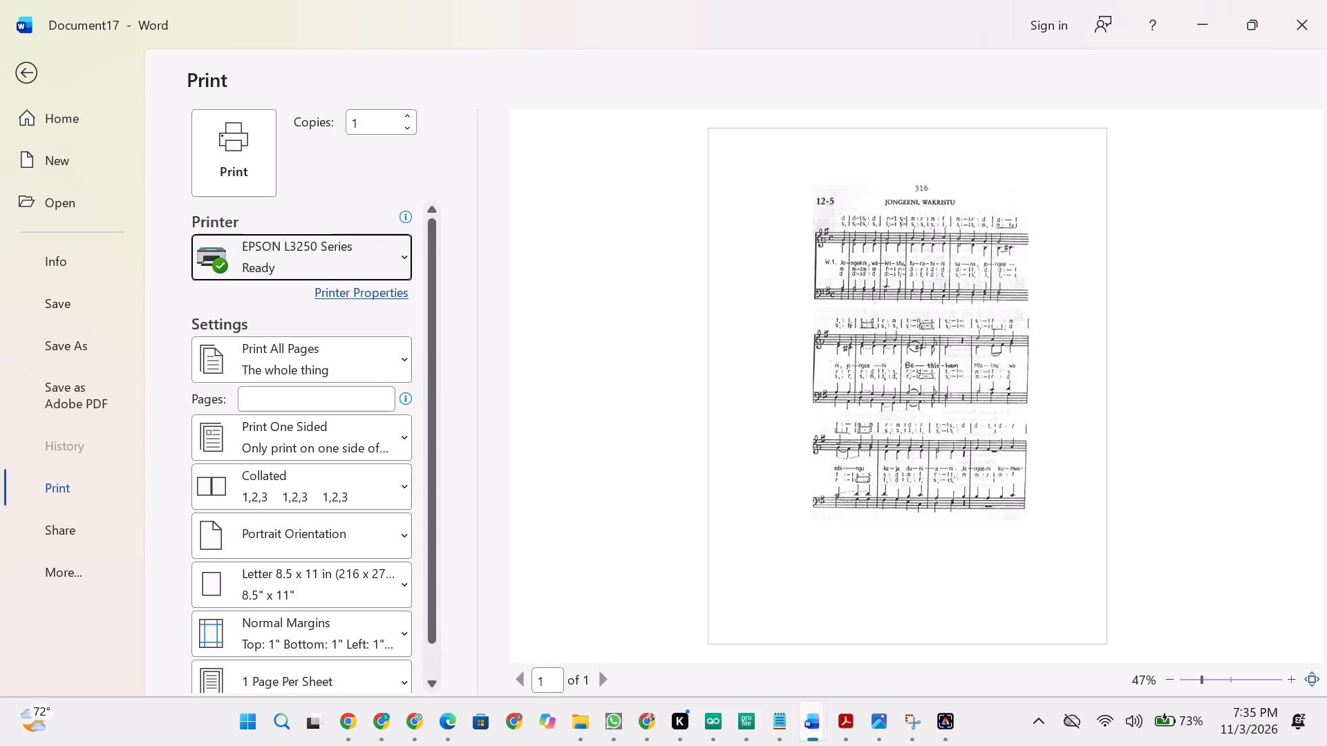
click(36, 79)
Enlarge the page 316 picture from its corners to about 8.45 inches high by 5.52 inches wide.
click(572, 374)
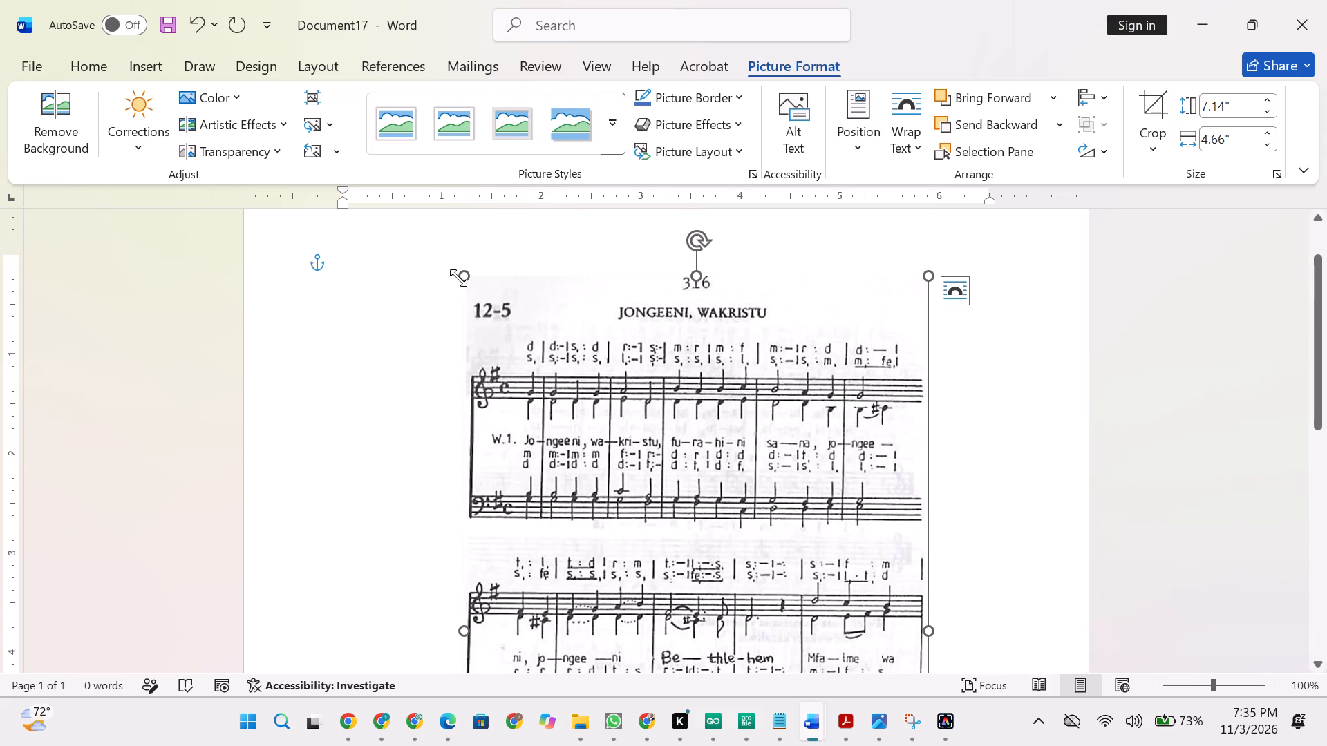
drag(460, 278, 407, 269)
scroll(596, 308, down, 5)
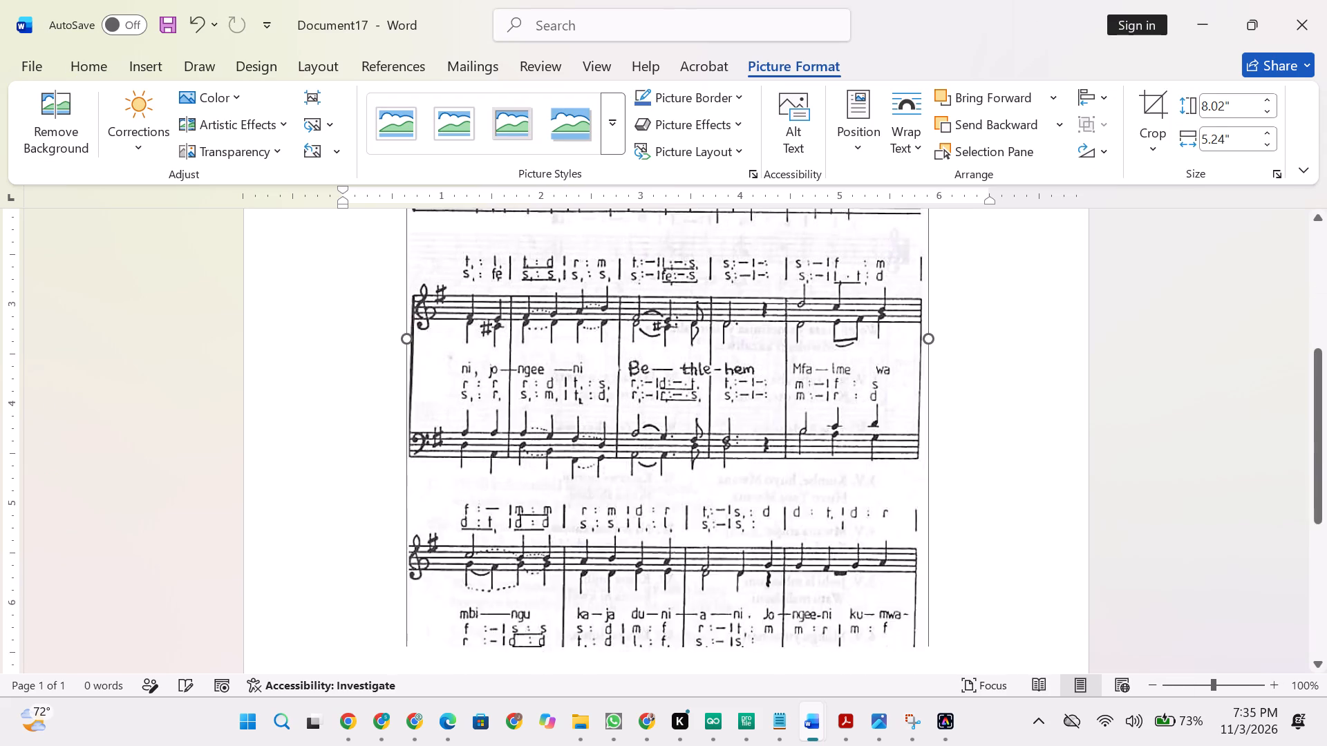
scroll(668, 411, down, 6)
drag(923, 441, 950, 483)
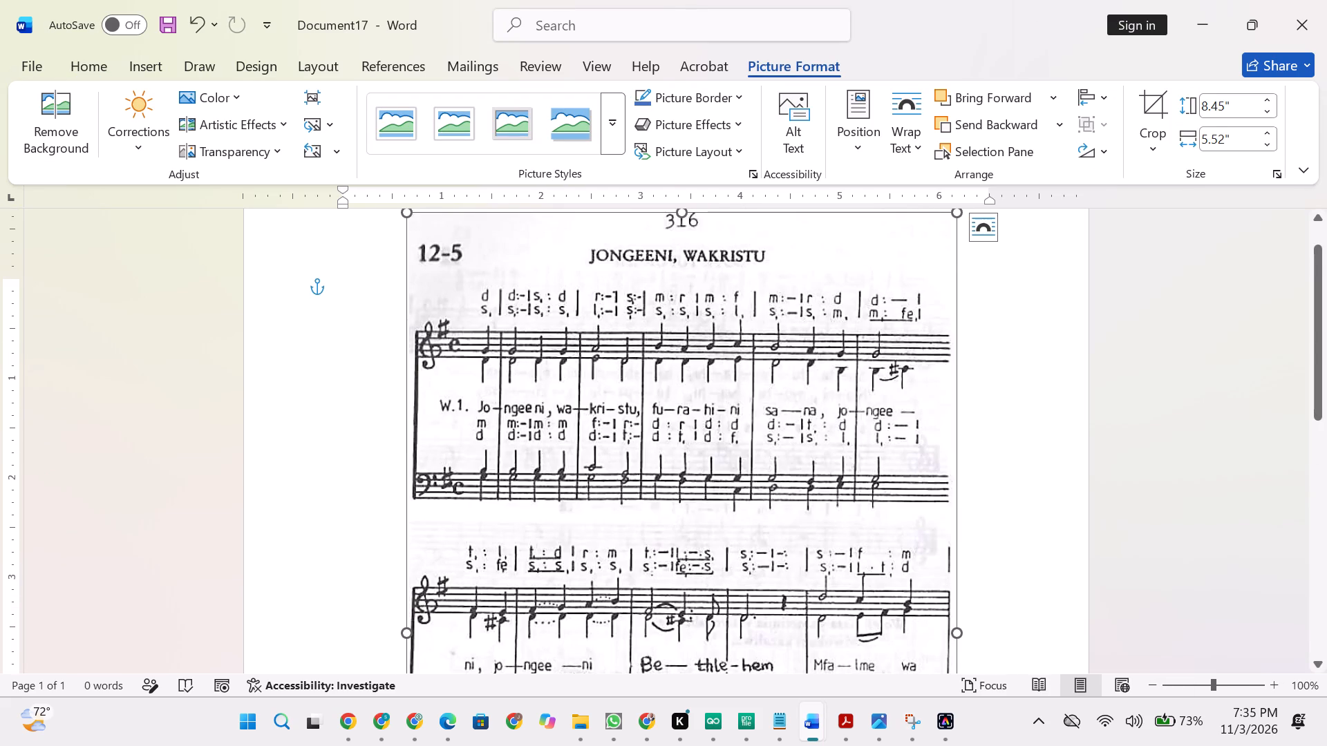
Open the print settings for the page 316 document with the EPSON L3250 Series as the printer.
key(ctrl+p)
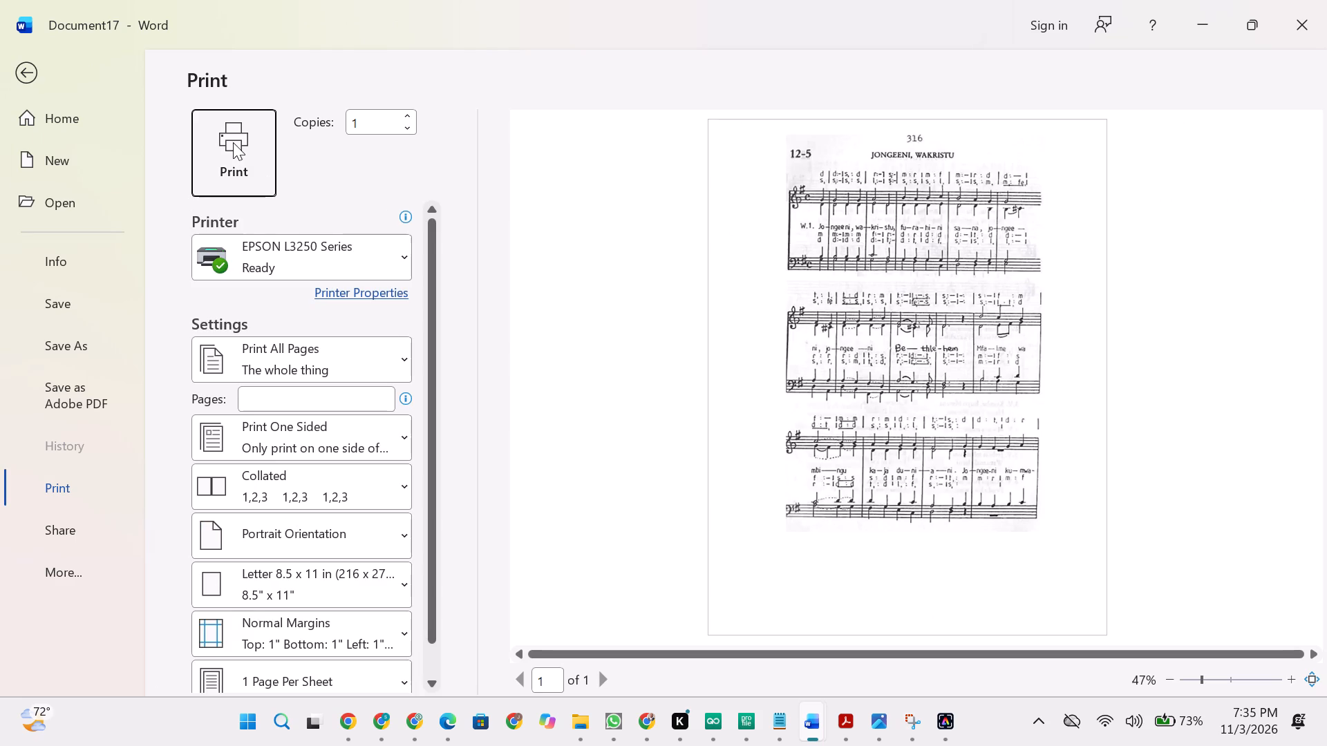